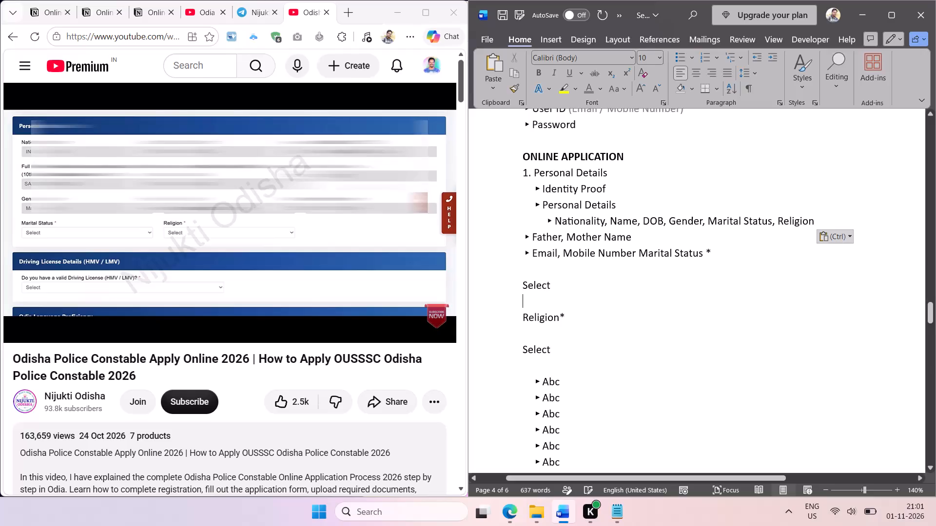
Delete the leftover pasted lines and empty bullet below the "Nationality, Name, DOB..." line, and save the document.
left_click_drag(565, 350, 528, 234)
key("BackSpace")
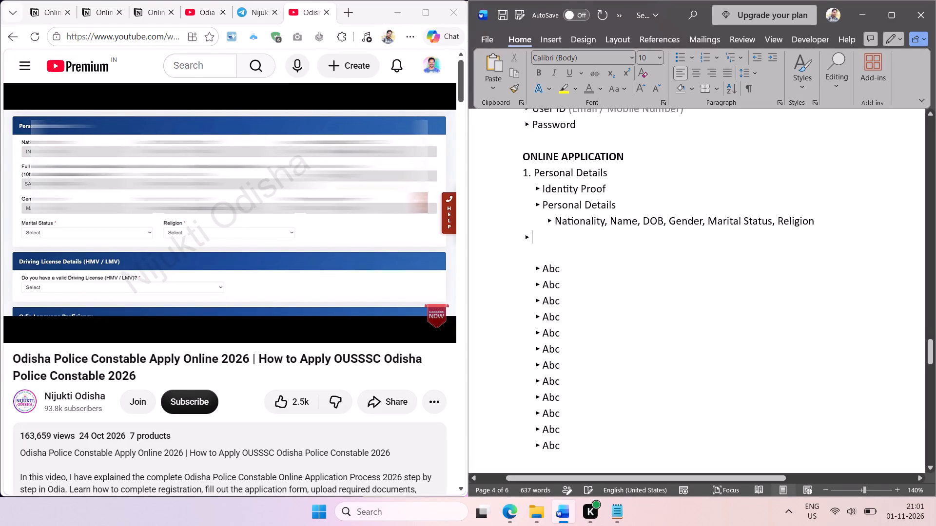
left_click_drag(551, 248, 502, 227)
key("BackSpace")
key("ctrl+z")
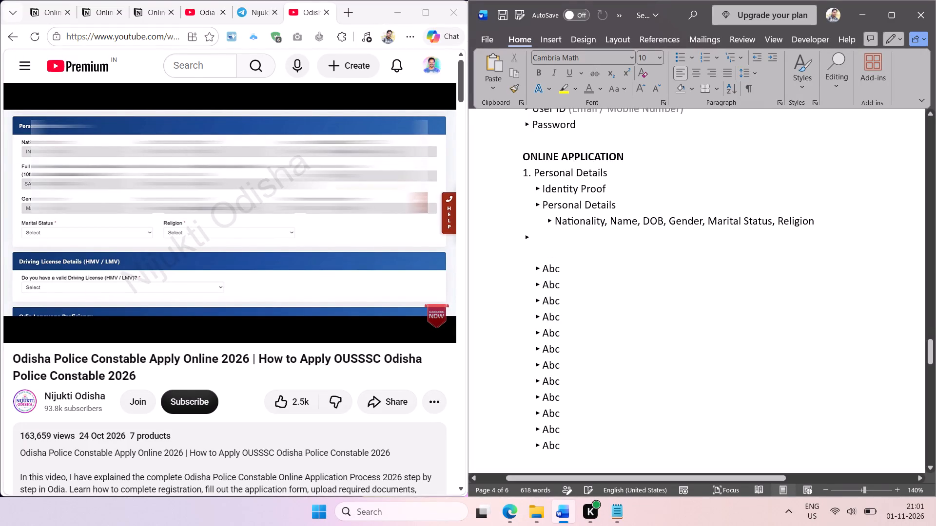
left_click(562, 243)
left_click_drag(561, 240, 510, 229)
left_click(542, 258)
key("BackSpace")
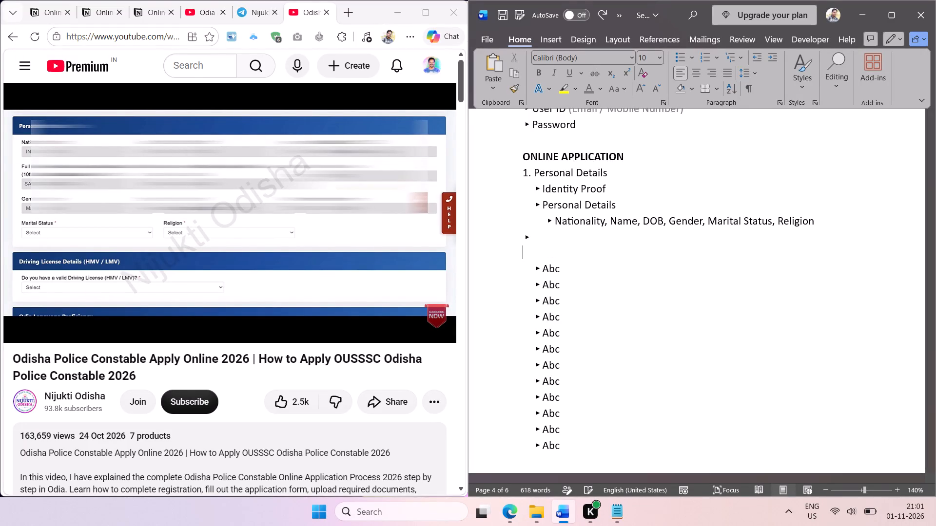
left_click(547, 247)
left_click(540, 240)
left_click_drag(544, 236, 516, 235)
key("BackSpace")
left_click(578, 255)
key("ctrl+s")
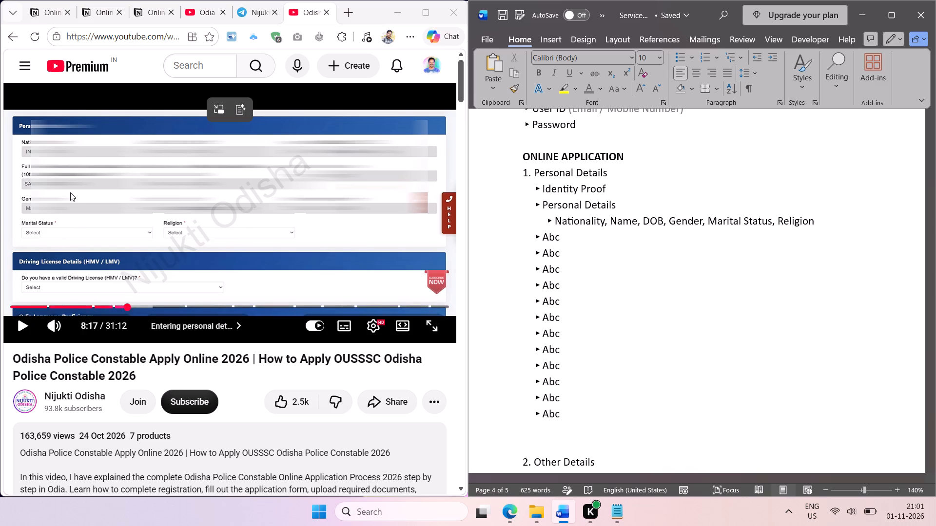
Extract the Driving License Details section's text from the video frame and paste it over the first "Abc" bullet.
key("shift+super+t")
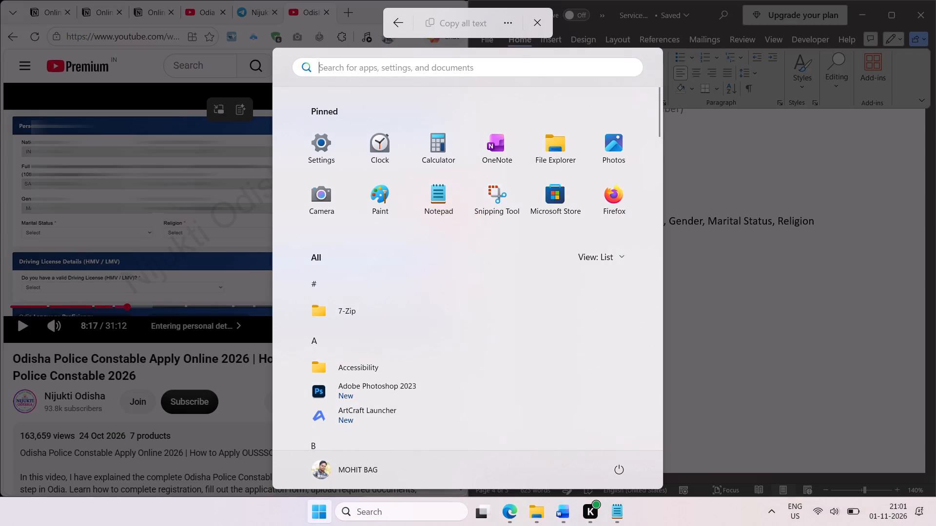
left_click_drag(14, 255, 189, 300)
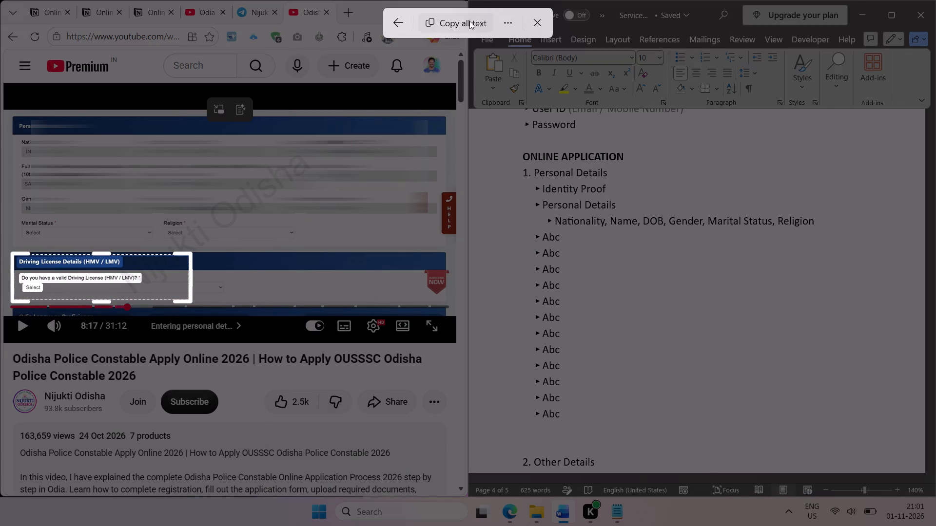
left_click(461, 19)
left_click(563, 228)
double_click(554, 238)
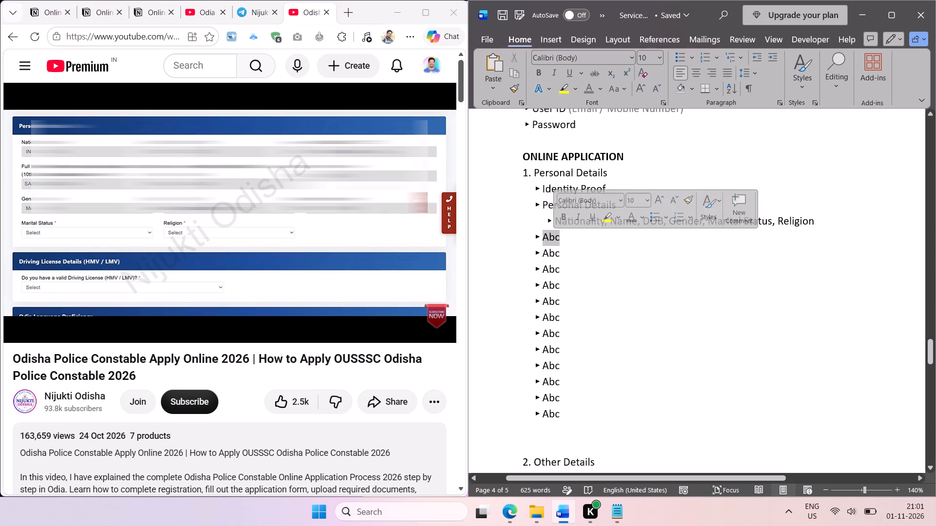
key("ctrl+v")
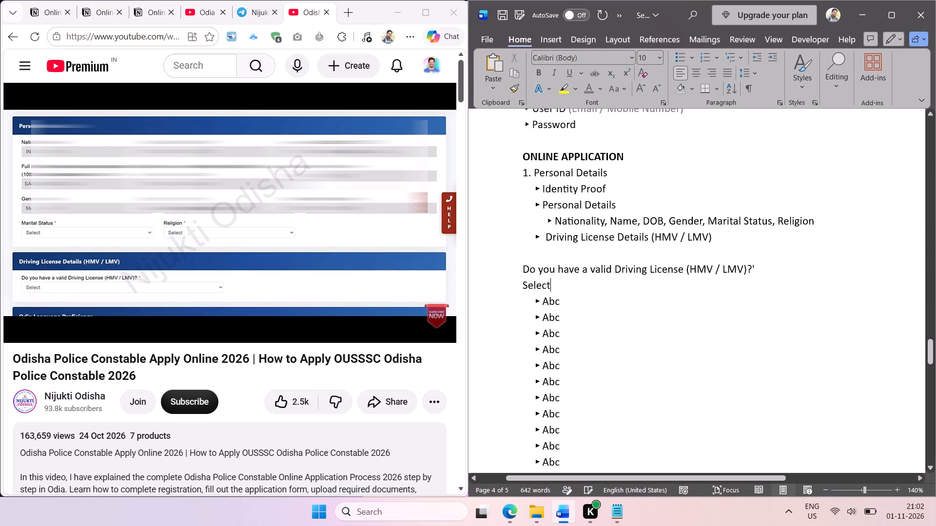
Shorten the pasted bullet to "Driving License (HMV / LMV)" and remove its extra leading space.
left_click(544, 234)
key("BackSpace")
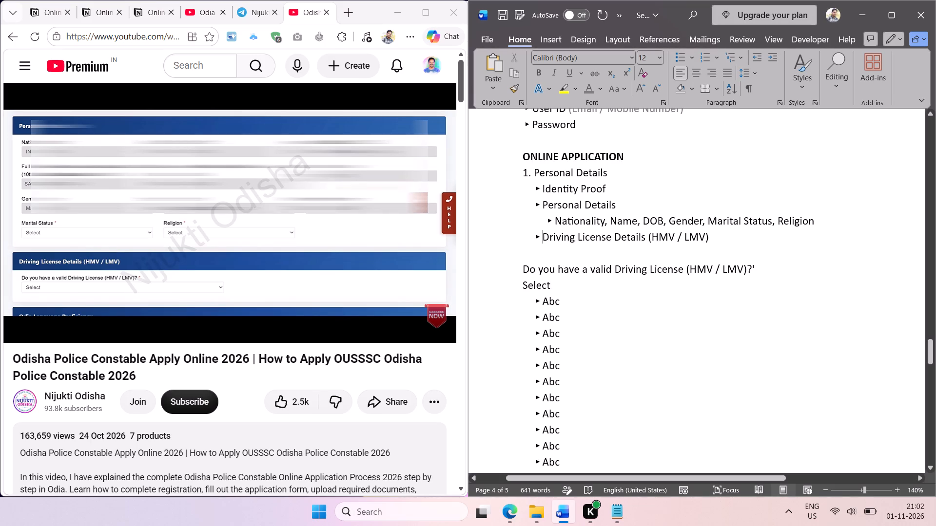
double_click(632, 236)
key("BackSpace")
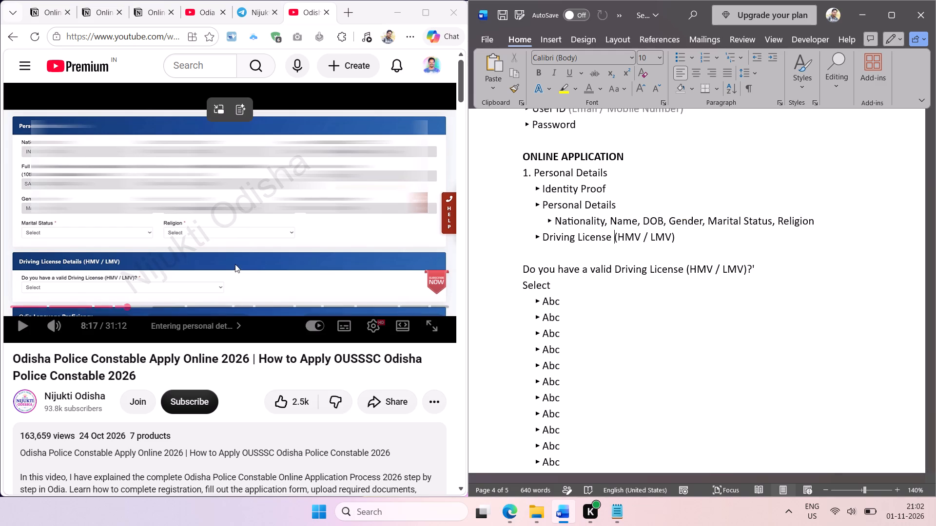
Resume the tutorial video and delete the leftover "Do you have a valid Driving License" and "Select" lines from the document.
left_click(205, 288)
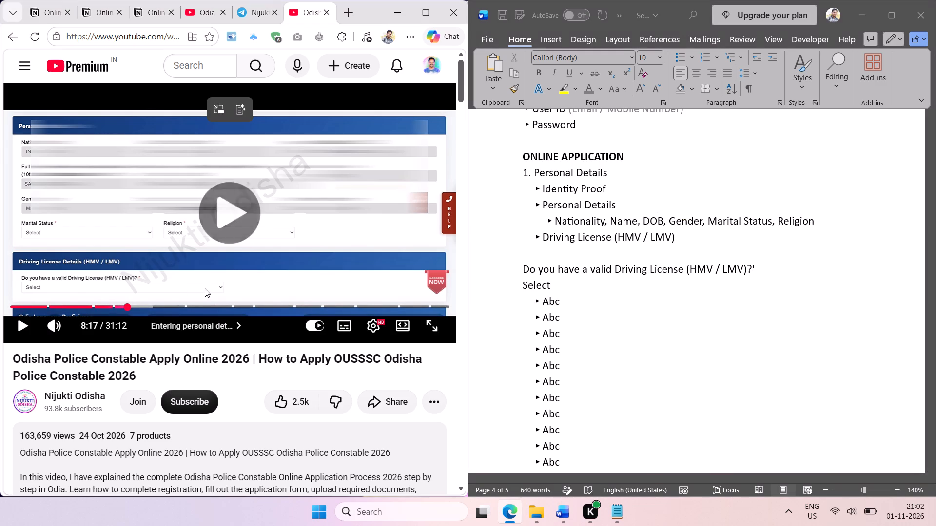
left_click(681, 234)
left_click(681, 239)
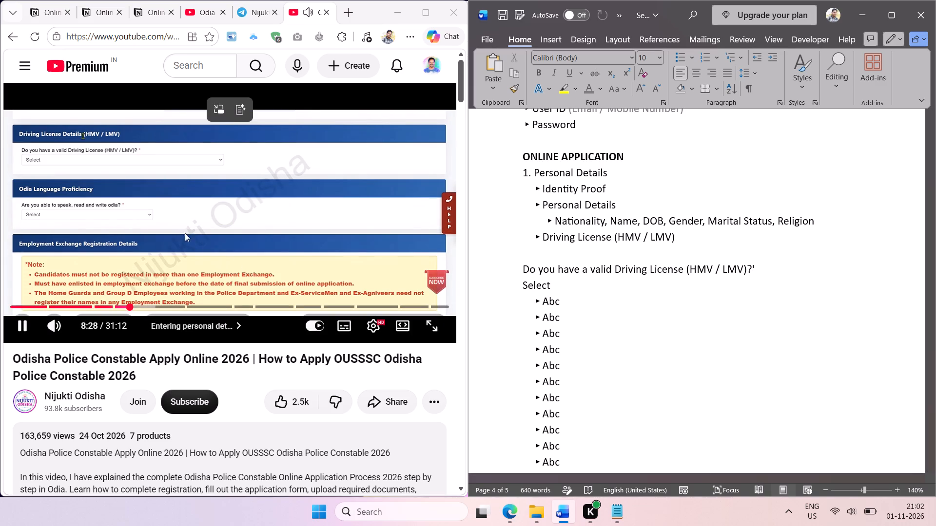
left_click(184, 224)
left_click(184, 224)
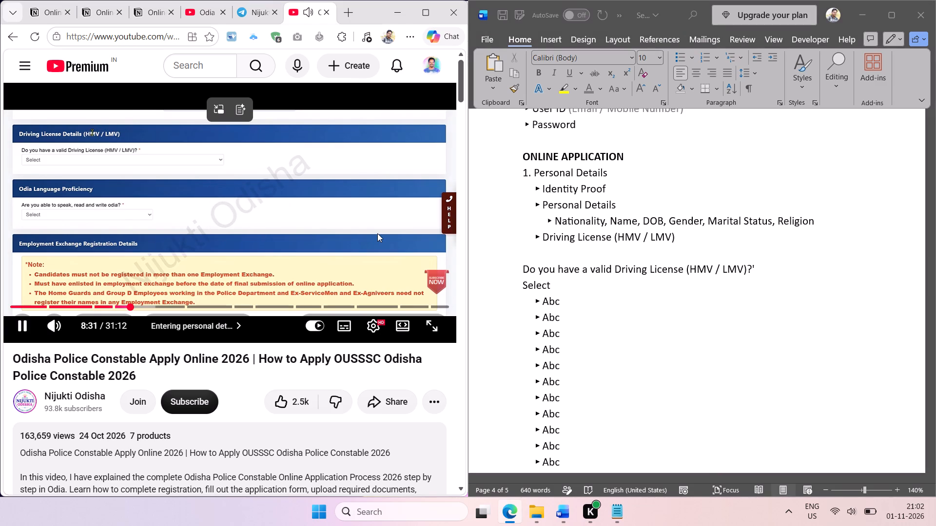
left_click(545, 273)
left_click(558, 284)
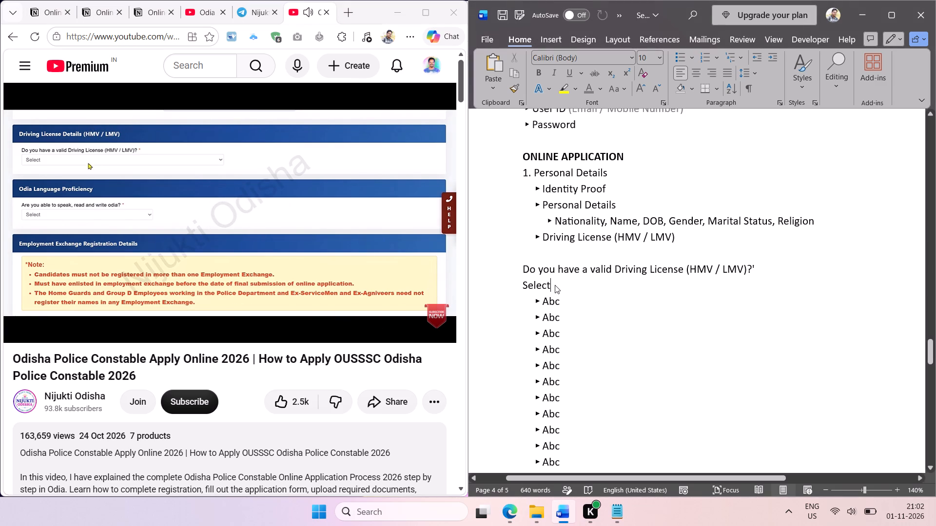
left_click_drag(555, 285, 517, 269)
key("BackSpace")
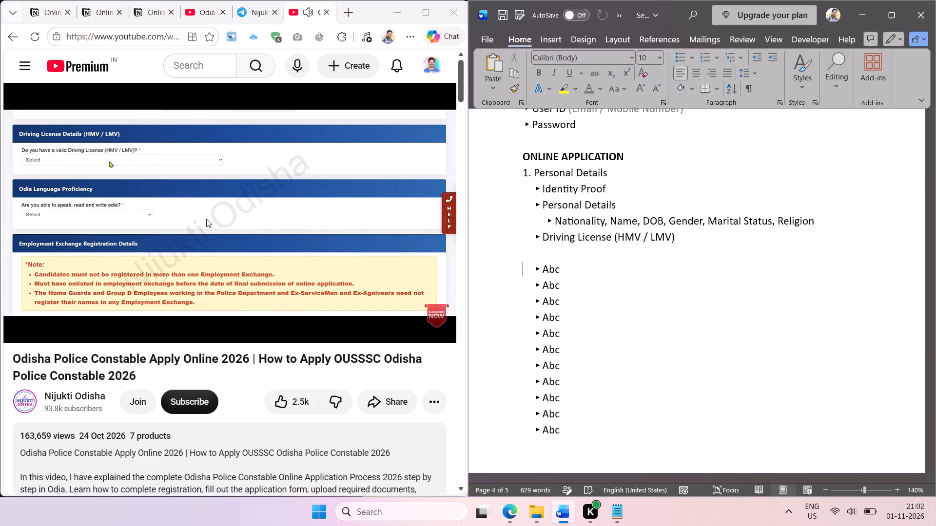
Play the tutorial video through the driving licence question and pause it once Yes is chosen.
left_click(263, 210)
left_click(263, 210)
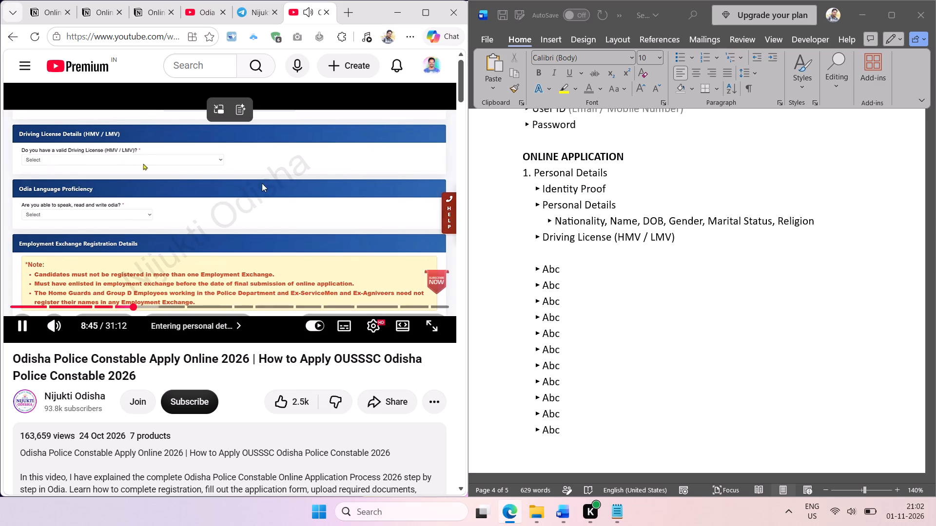
left_click(150, 173)
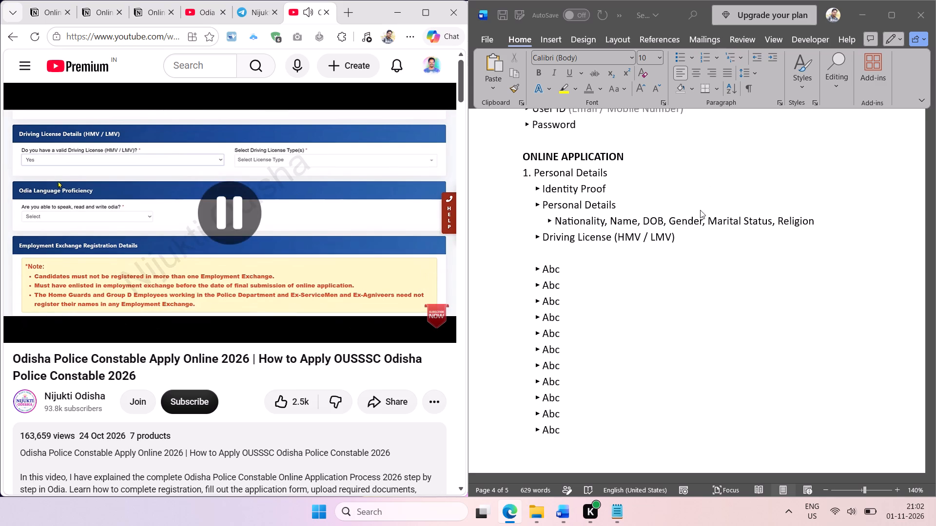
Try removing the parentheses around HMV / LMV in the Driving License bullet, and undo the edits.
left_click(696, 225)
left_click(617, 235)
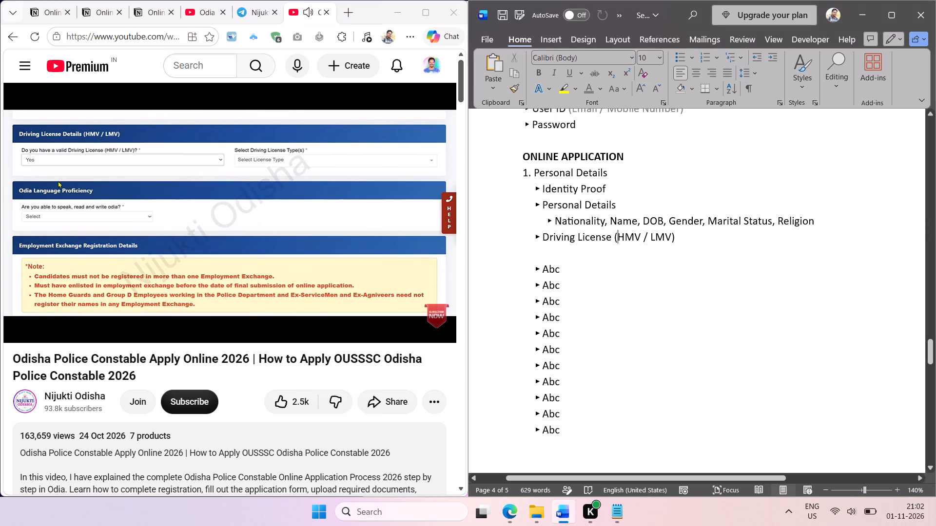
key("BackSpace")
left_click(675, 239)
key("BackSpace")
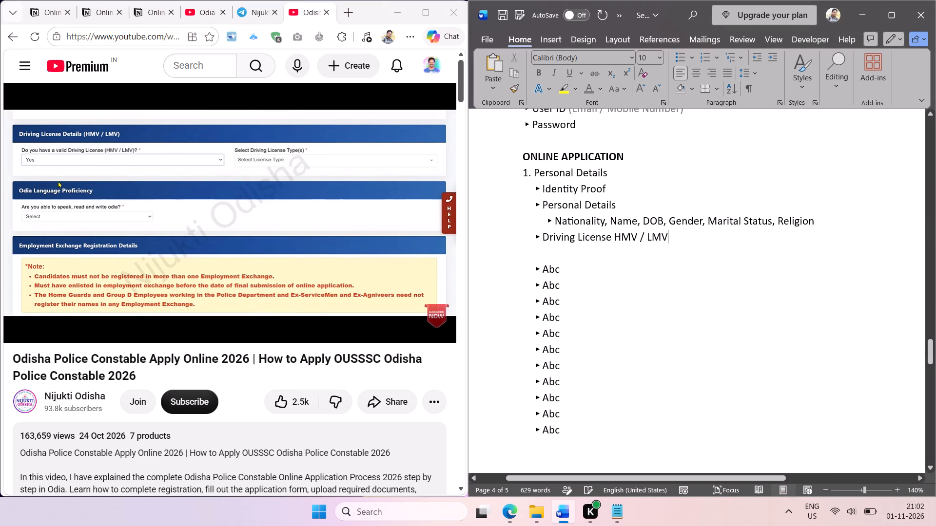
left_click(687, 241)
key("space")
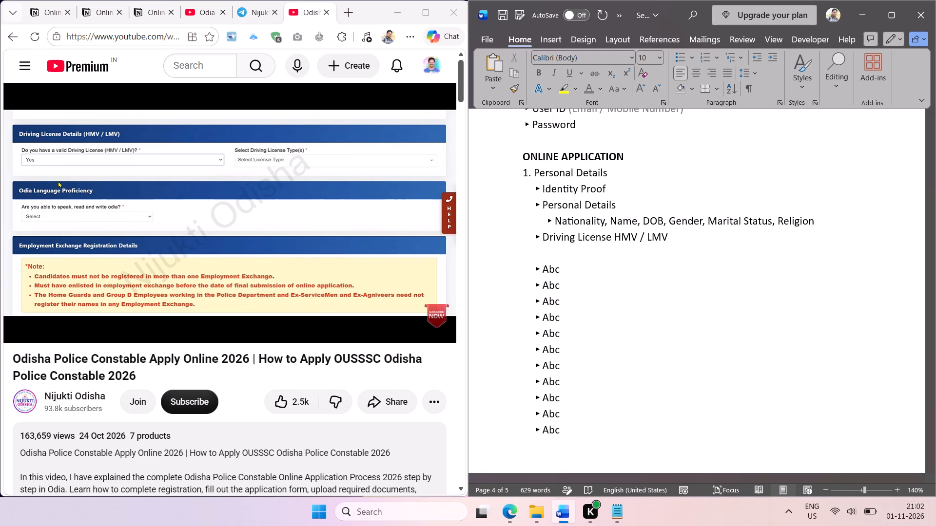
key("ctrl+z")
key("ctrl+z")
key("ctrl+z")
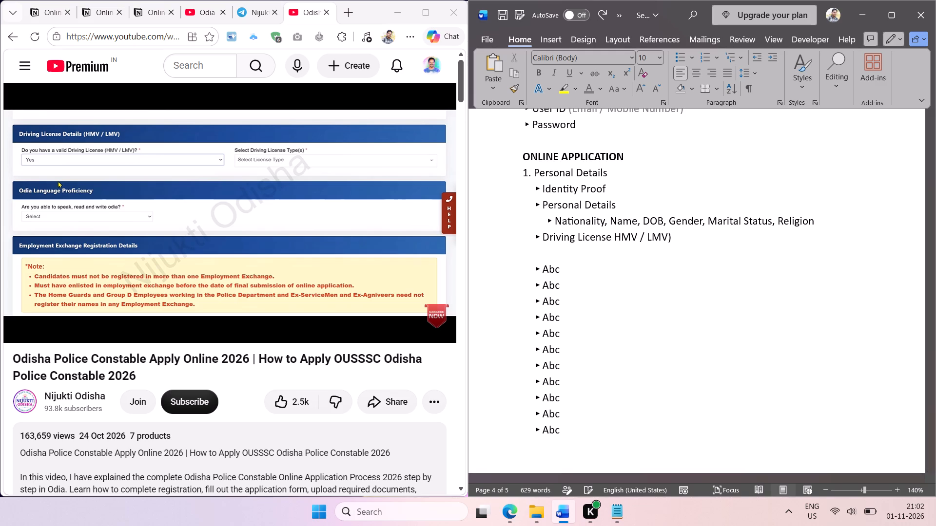
Append ": Yes/No" to the Driving License (HMV / LMV) bullet.
left_click(687, 241)
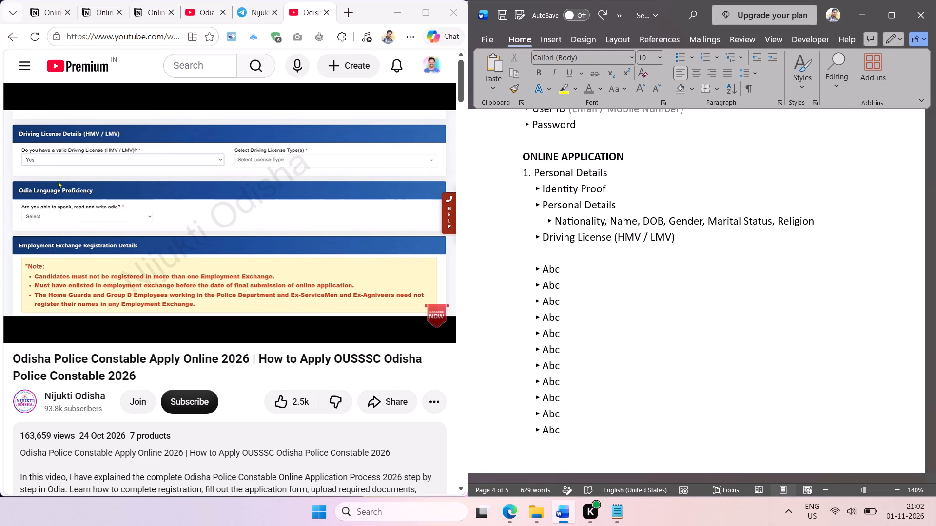
type(":")
key("space")
type("Yes")
type("/No")
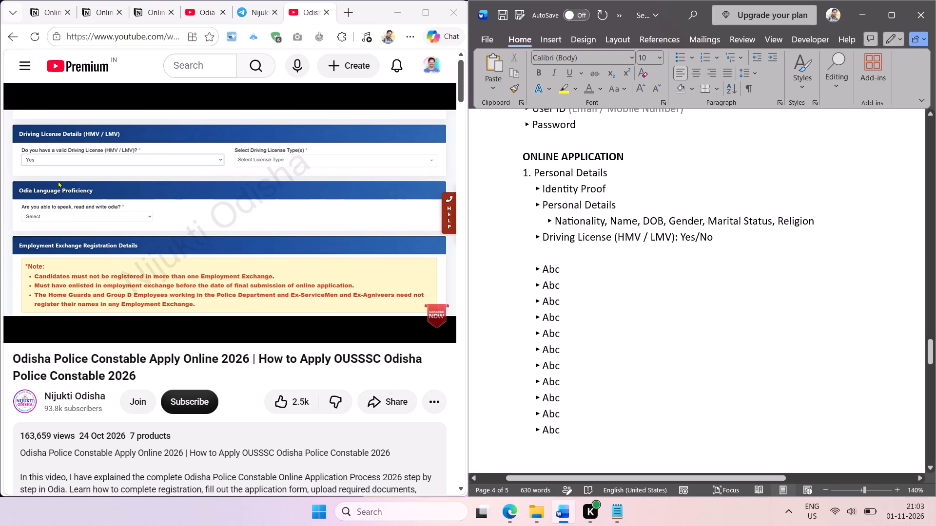
Colour the ": Yes/No" text of the Driving License bullet grey and save the document.
left_click_drag(720, 241, 687, 241)
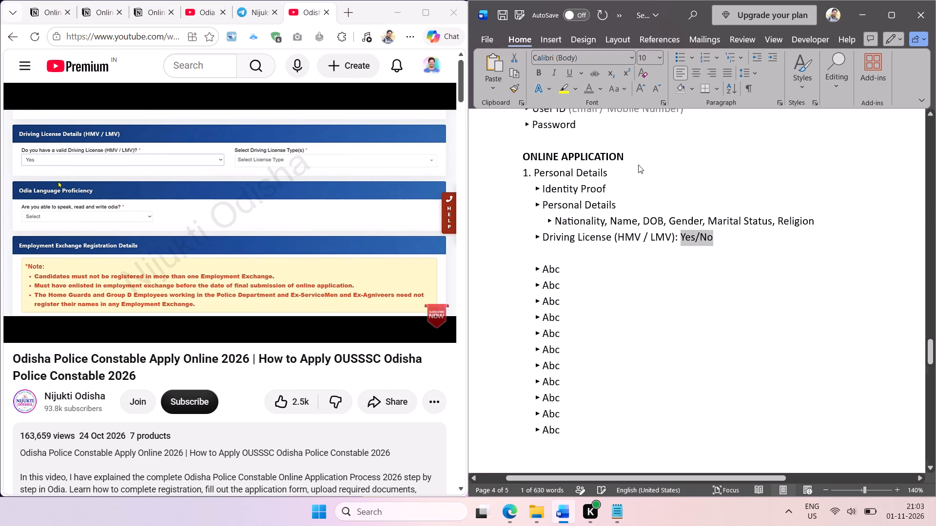
left_click(672, 219)
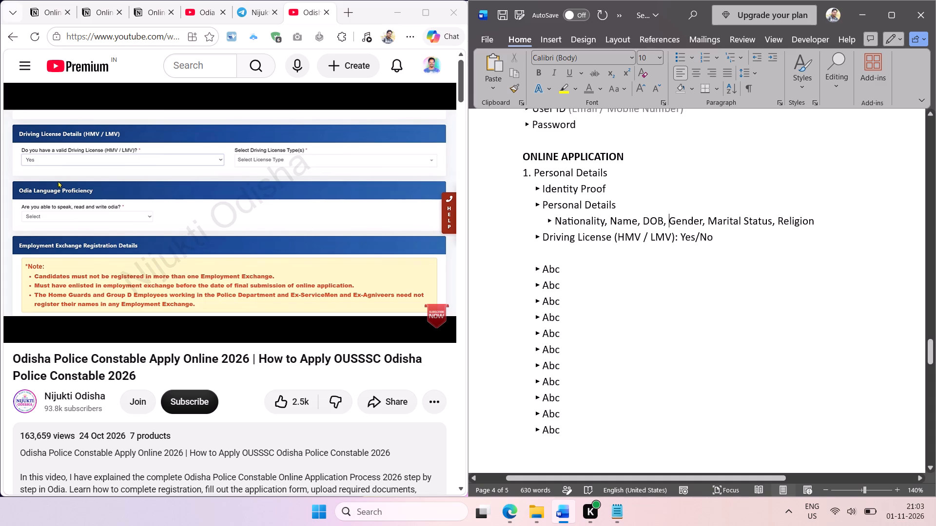
left_click_drag(718, 237, 676, 240)
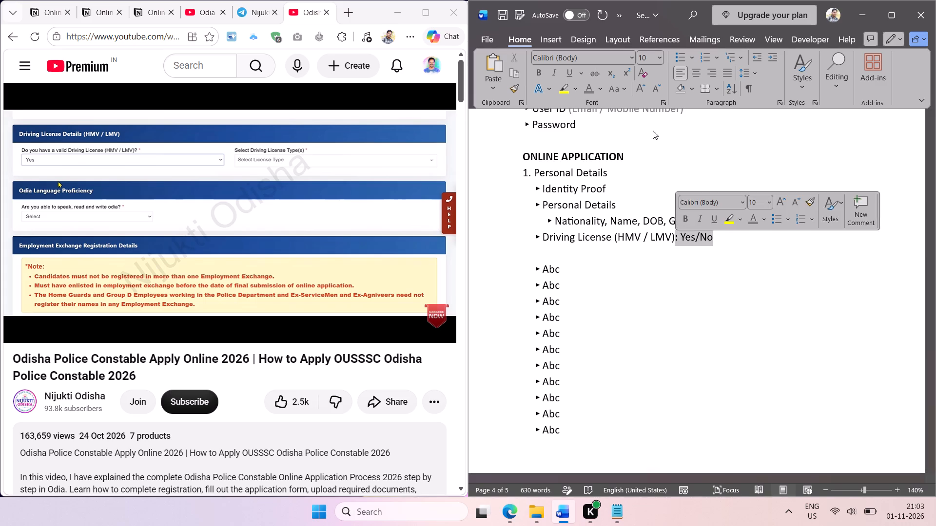
left_click(592, 88)
left_click(694, 247)
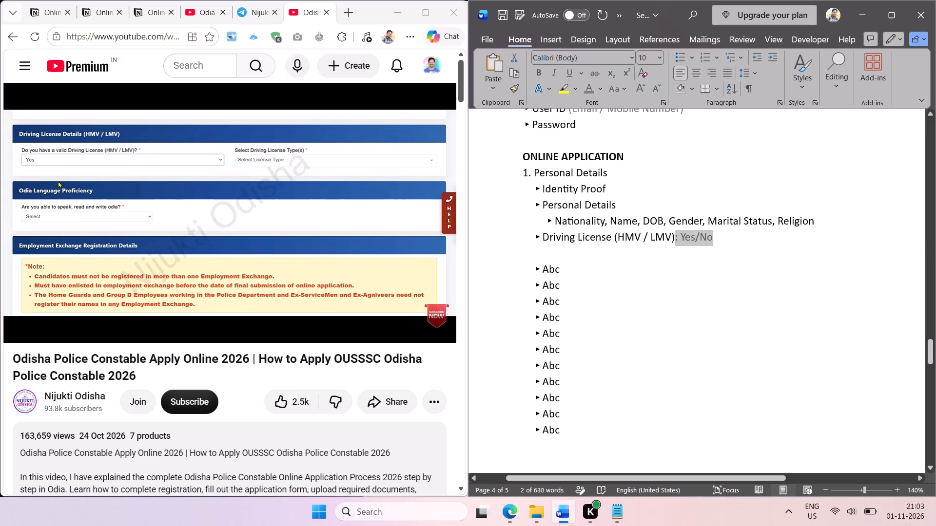
key("ctrl+s")
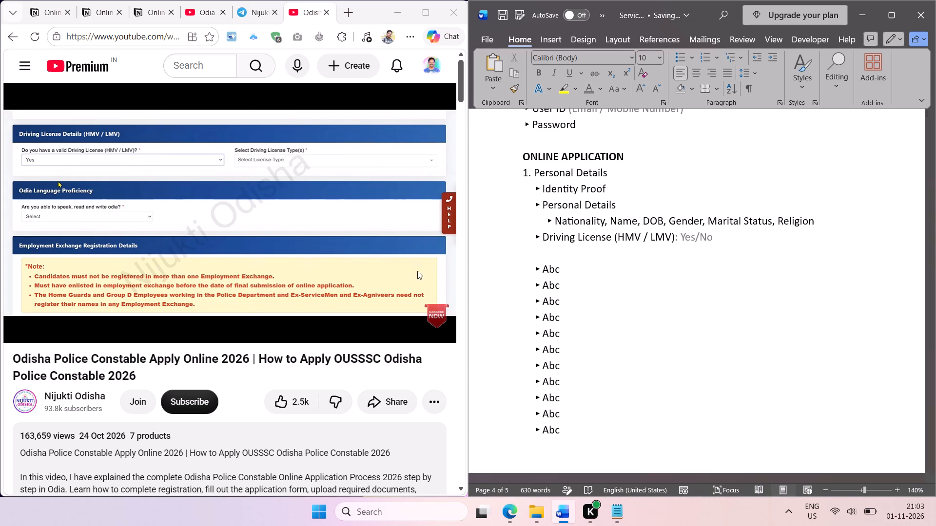
Capture the text of the Odia Language Proficiency section from the paused tutorial video frame.
left_click(330, 200)
key("space")
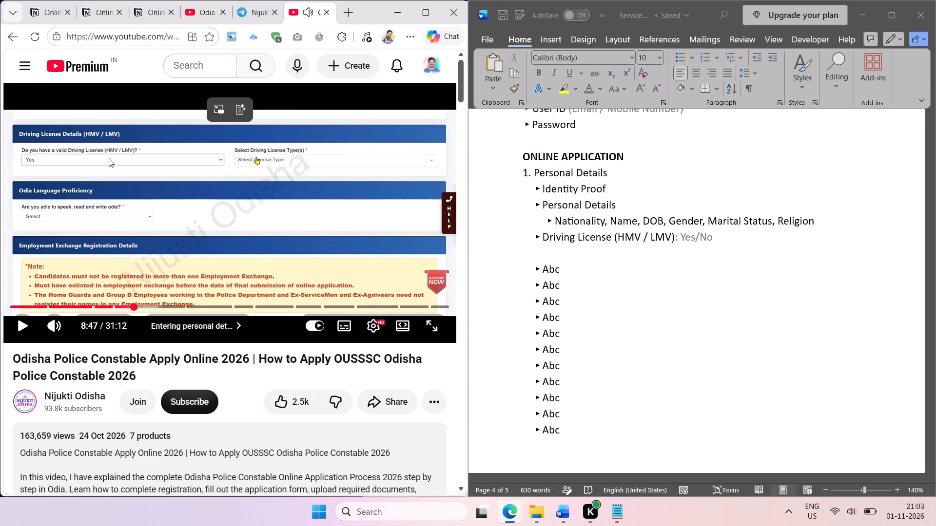
key("shift+super+t")
left_click_drag(15, 183, 160, 230)
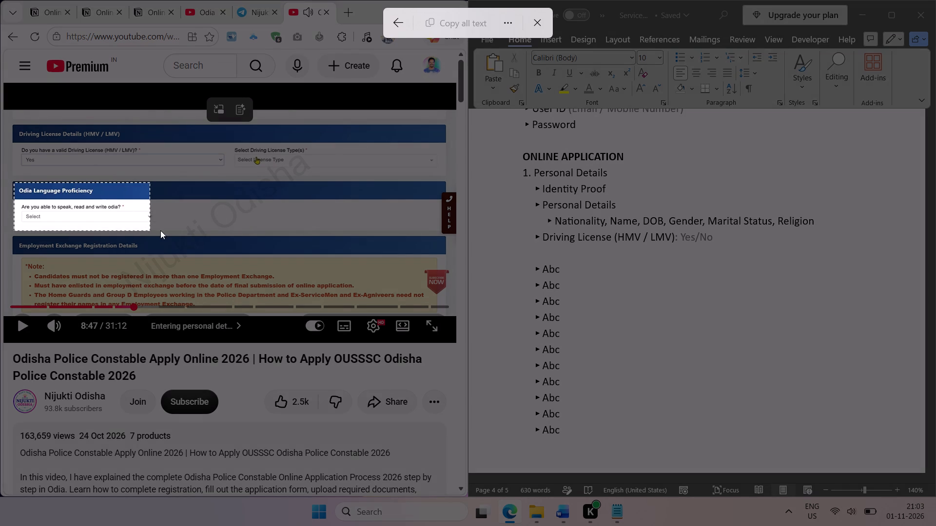
left_click_drag(160, 230, 161, 228)
left_click(451, 21)
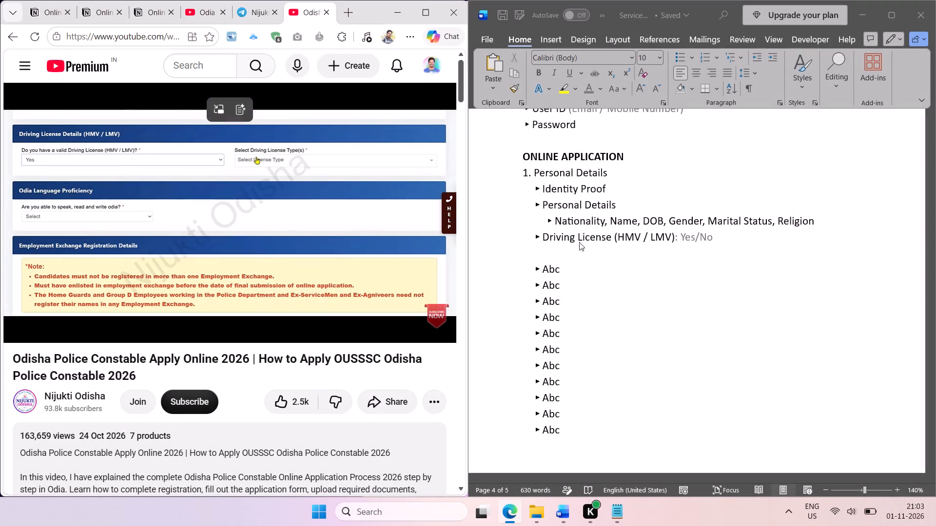
Paste the captured text over the first Abc placeholder and remove the extra space and blank line around Odia Language Proficiency.
left_click(558, 287)
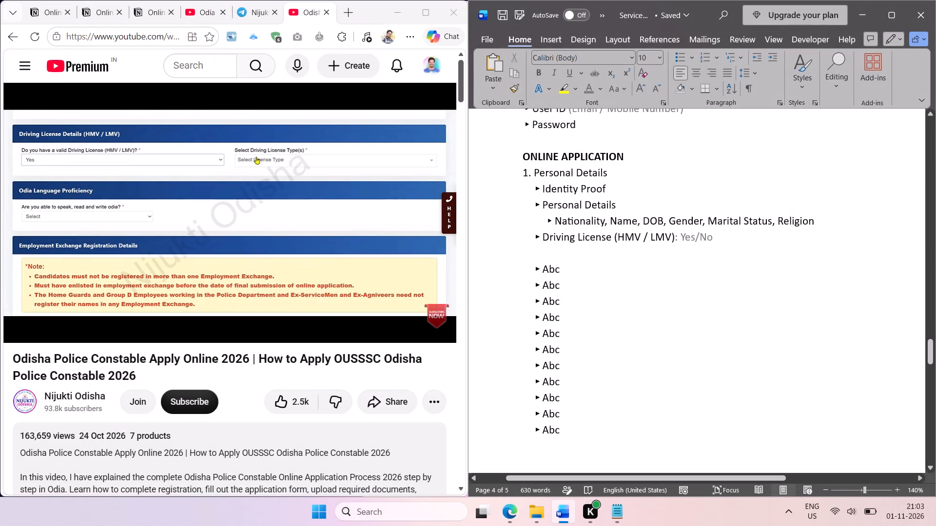
double_click(550, 267)
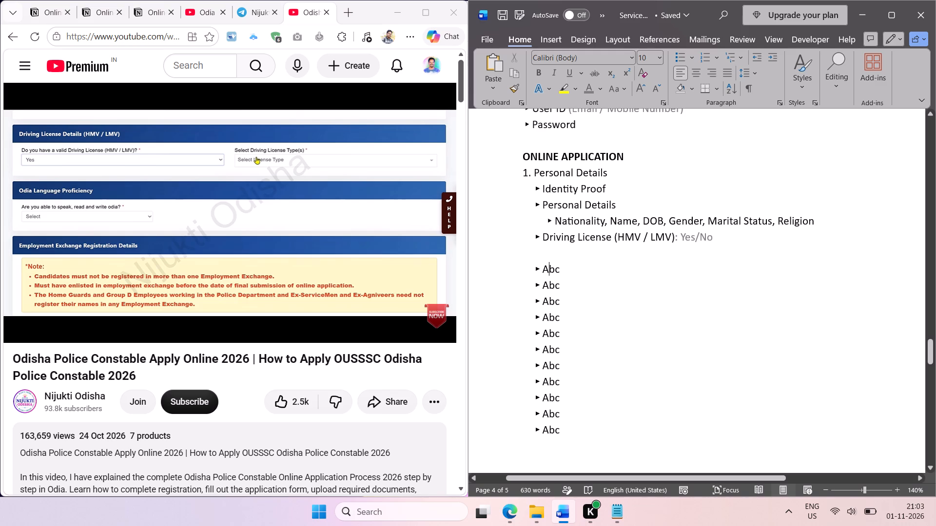
right_click(550, 267)
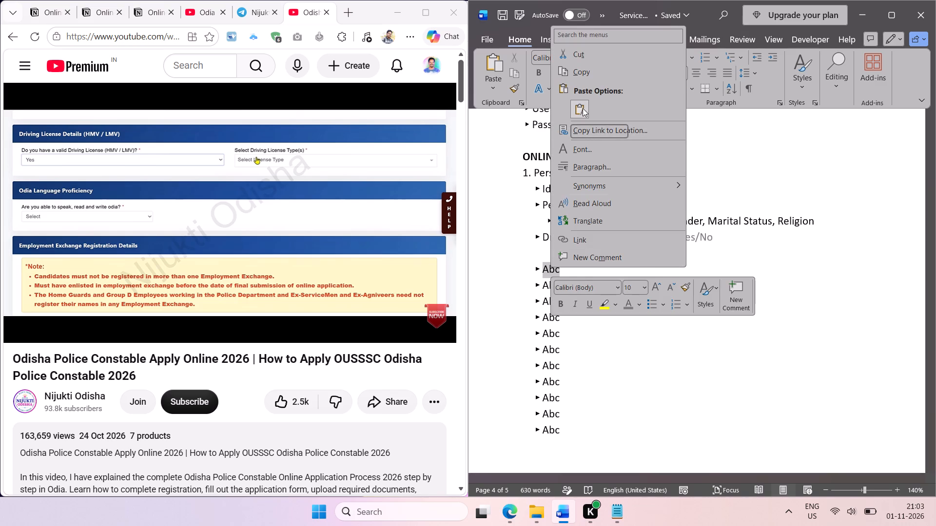
left_click(583, 108)
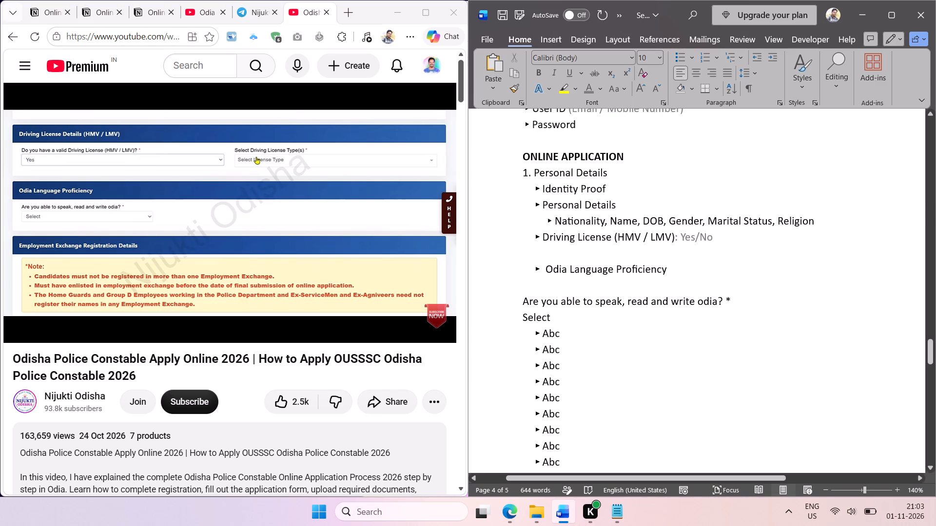
left_click(546, 270)
key("BackSpace")
left_click(549, 253)
key("BackSpace")
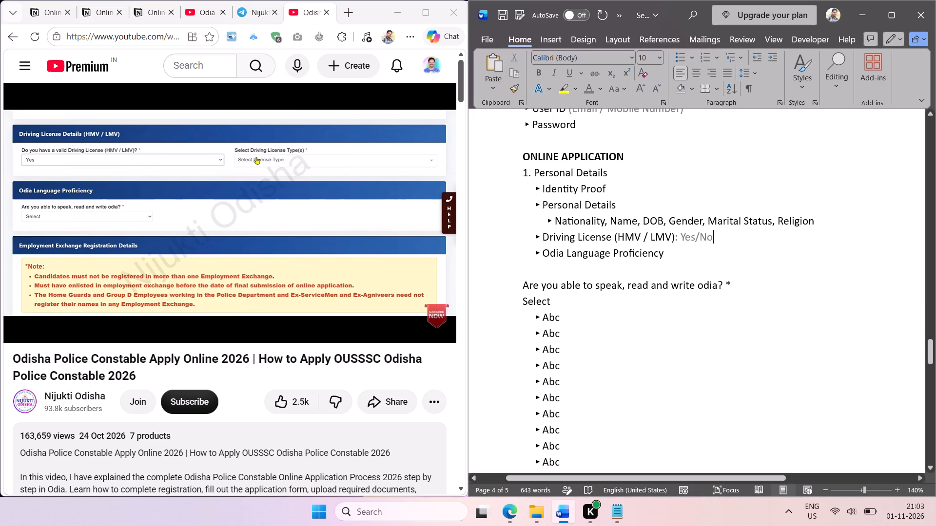
Reword "speak, read and write" in the pasted question as "Speak, Read, Write".
double_click(661, 286)
key("BackSpace")
left_click_drag(676, 286, 633, 289)
left_click(649, 293)
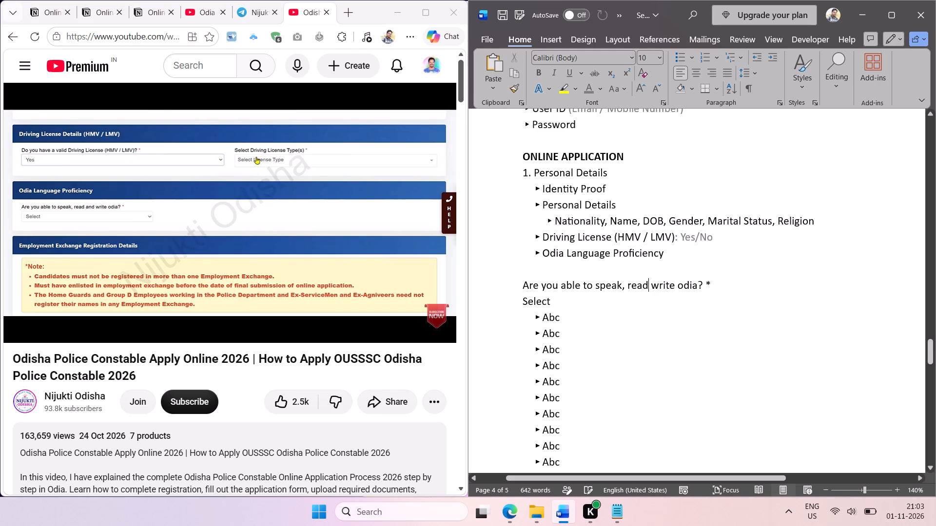
left_click(652, 288)
key("BackSpace")
type(",")
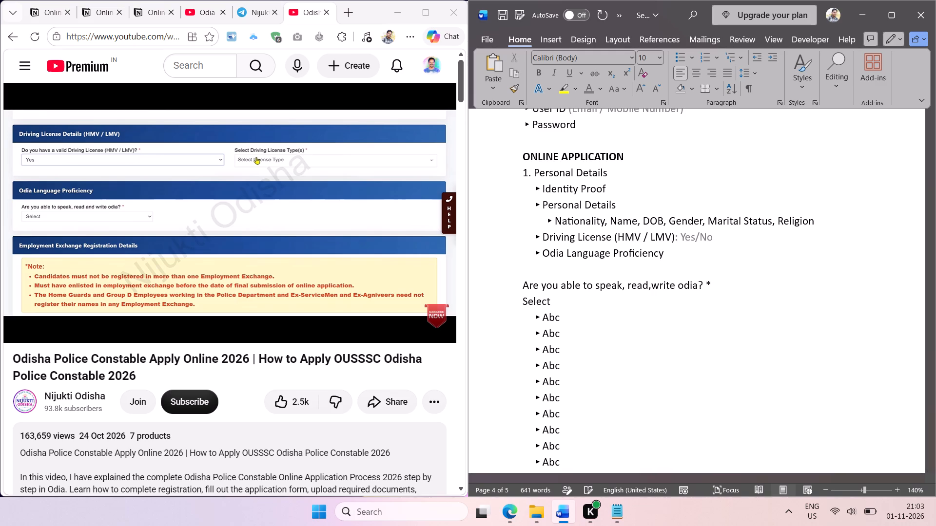
key("space")
left_click(664, 287)
key("shift+F3")
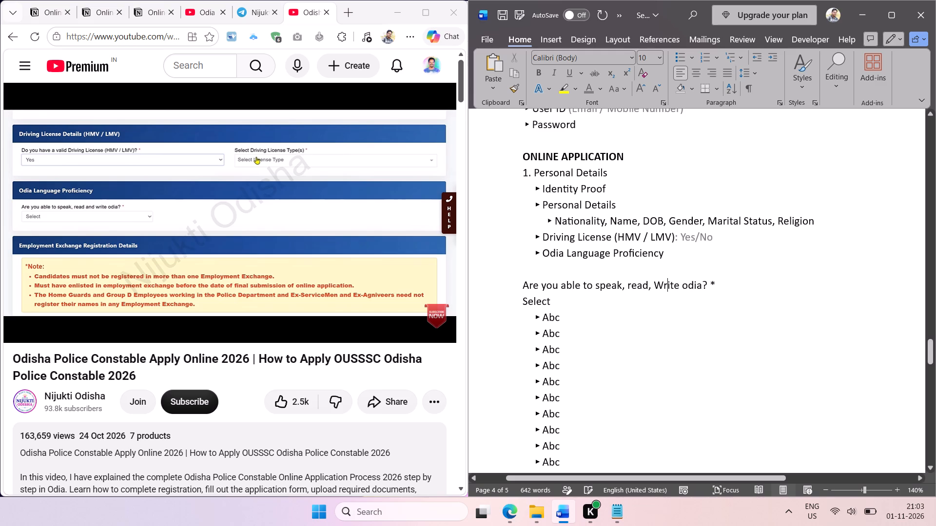
left_click(644, 283)
key("shift+F3")
left_click(614, 284)
key("shift+F3")
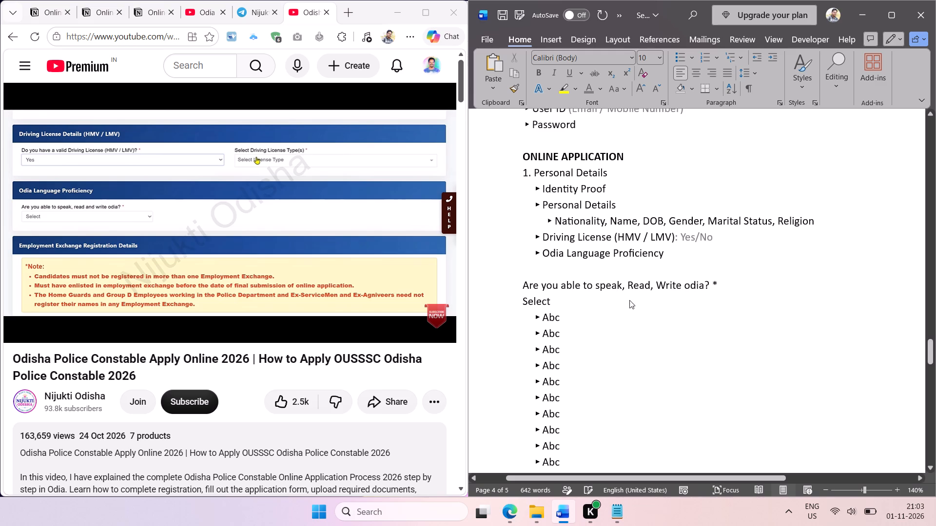
left_click(629, 301)
Move "Speak, Read, Write" from the question into parentheses at the end of the Odia Language Proficiency bullet.
left_click_drag(597, 284, 627, 284)
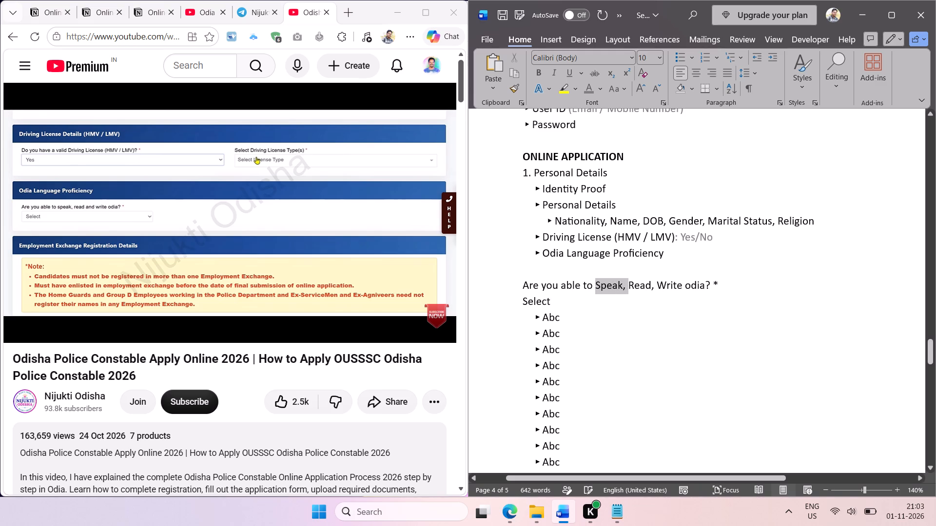
left_click_drag(627, 284, 668, 284)
key("ctrl+x")
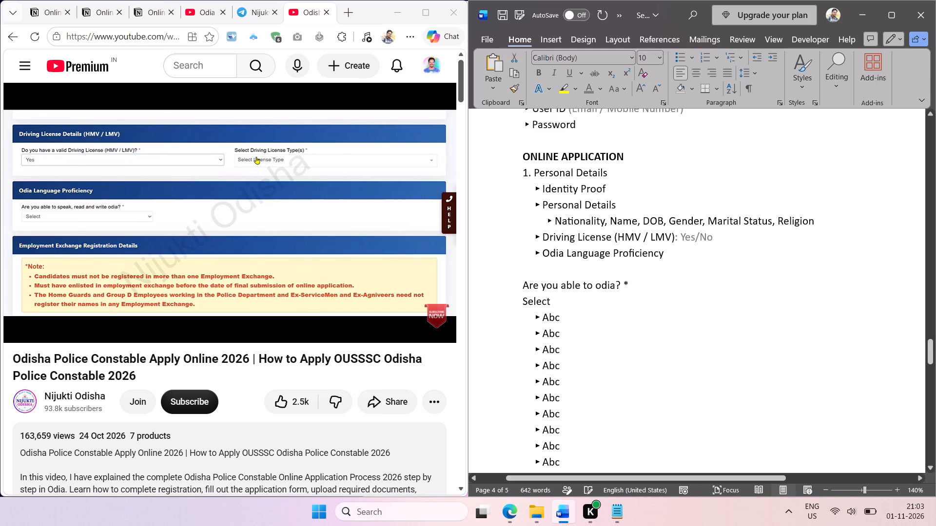
left_click(677, 251)
key("space")
type("(")
key("ctrl+v")
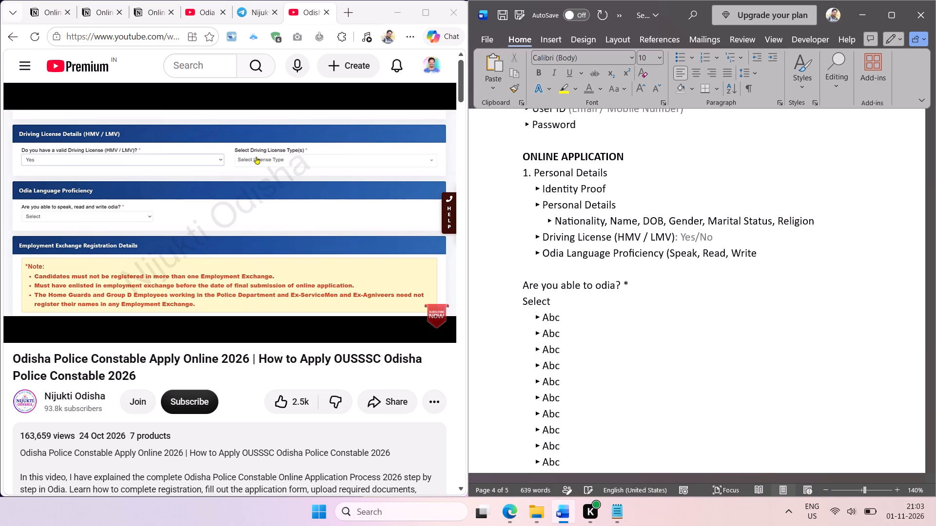
key("shift+parenright")
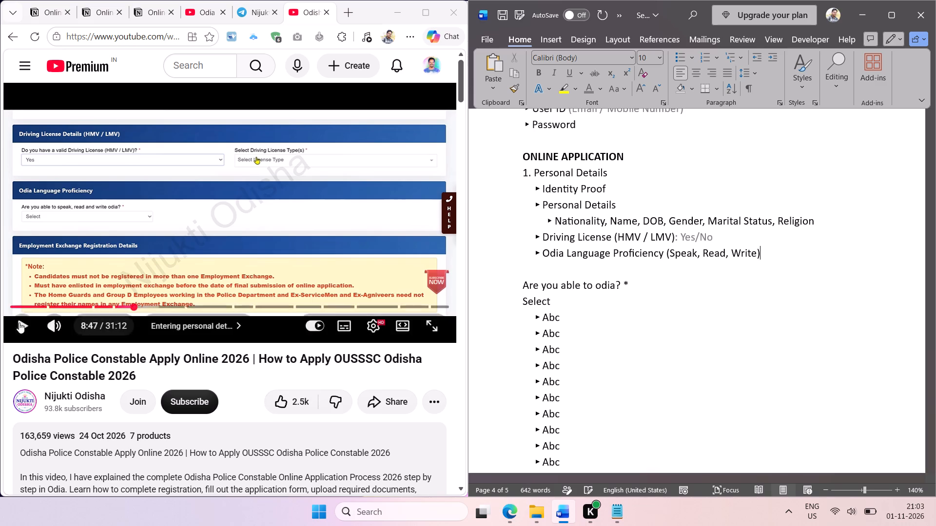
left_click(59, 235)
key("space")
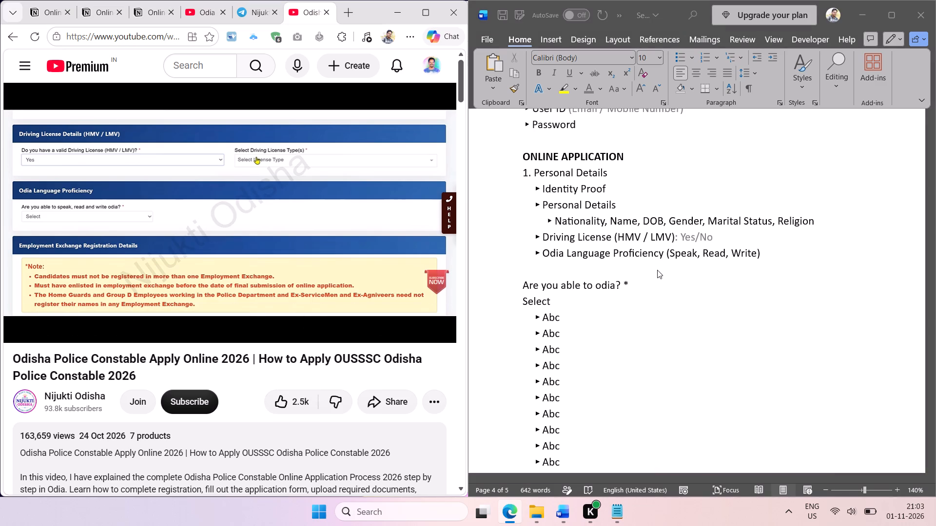
Delete the leftover "Are you able to odia? *" line.
left_click(649, 276)
left_click(627, 287)
left_click_drag(637, 286, 529, 280)
key("BackSpace")
Play the tutorial video and pause it at the list of driving licence types.
left_click(309, 227)
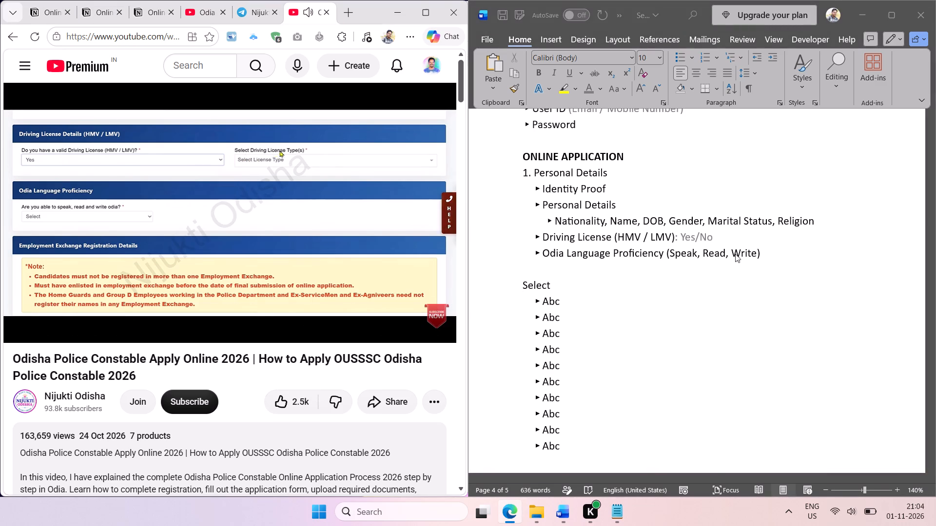
left_click(721, 238)
left_click(719, 234)
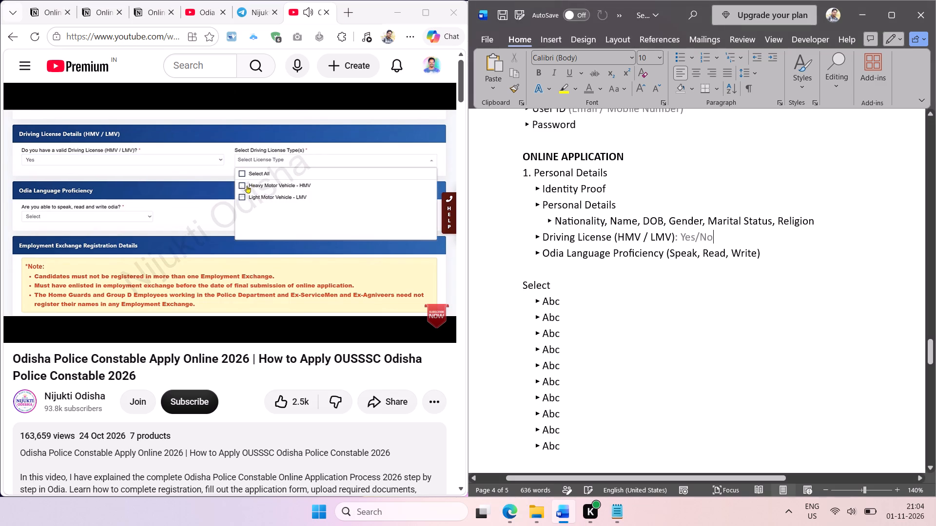
left_click(341, 192)
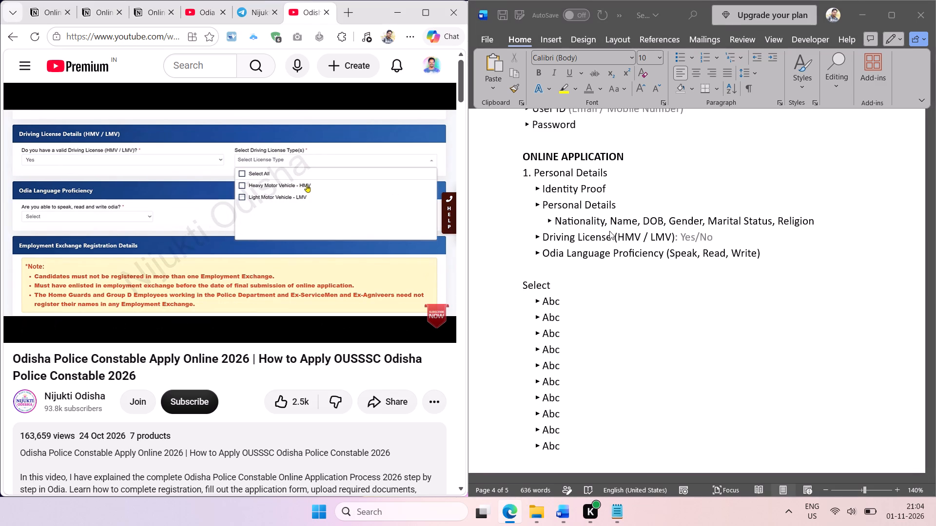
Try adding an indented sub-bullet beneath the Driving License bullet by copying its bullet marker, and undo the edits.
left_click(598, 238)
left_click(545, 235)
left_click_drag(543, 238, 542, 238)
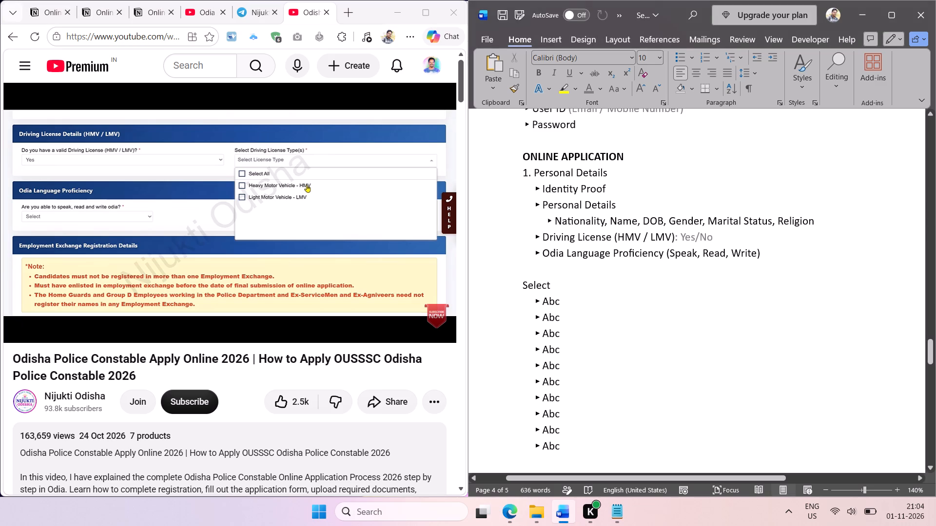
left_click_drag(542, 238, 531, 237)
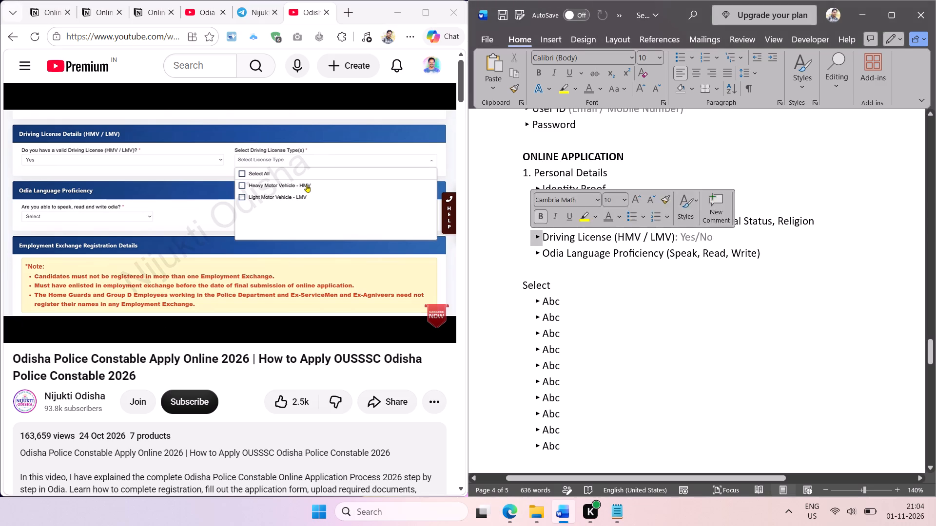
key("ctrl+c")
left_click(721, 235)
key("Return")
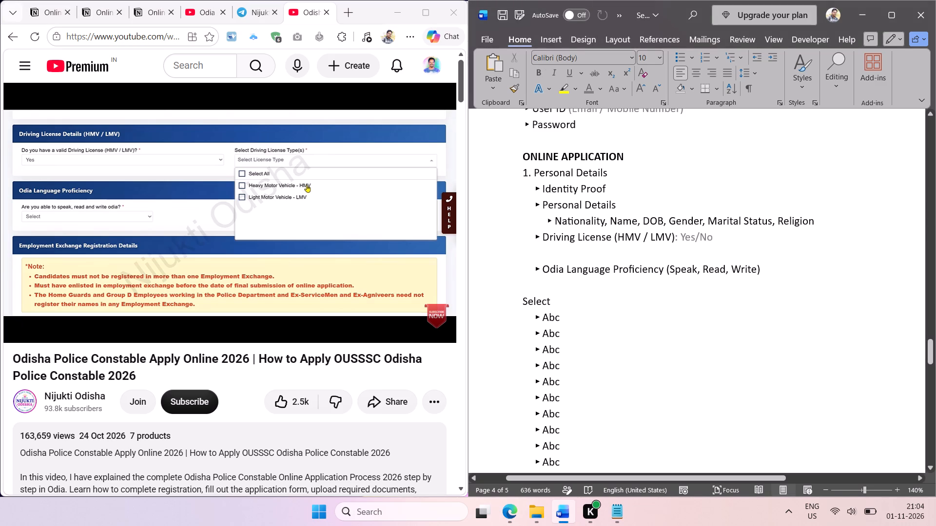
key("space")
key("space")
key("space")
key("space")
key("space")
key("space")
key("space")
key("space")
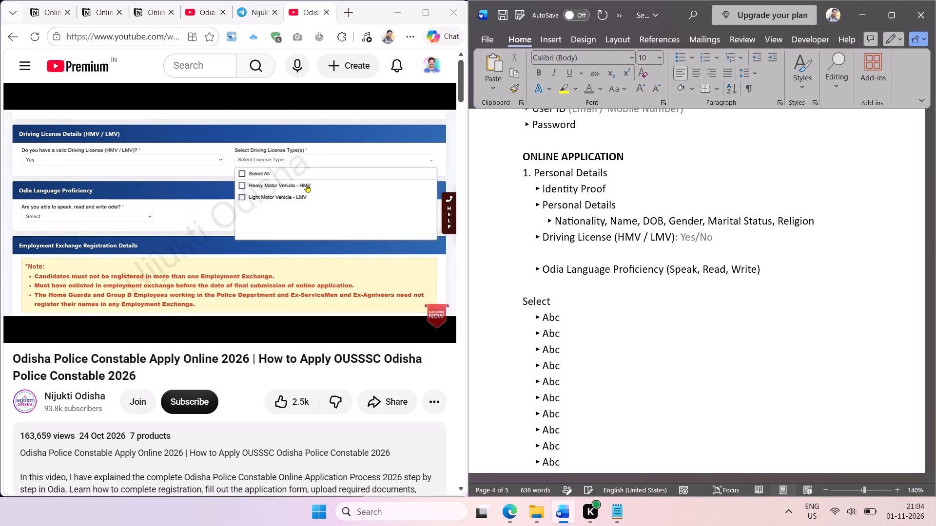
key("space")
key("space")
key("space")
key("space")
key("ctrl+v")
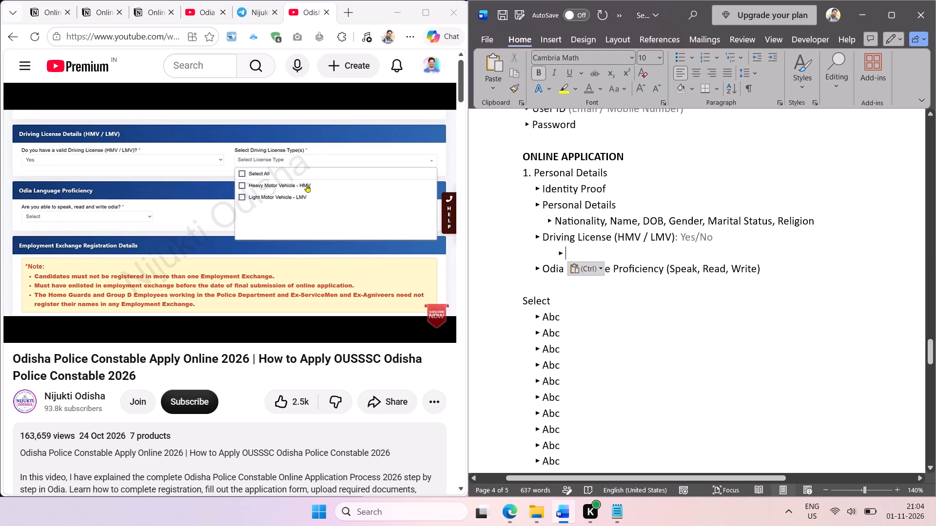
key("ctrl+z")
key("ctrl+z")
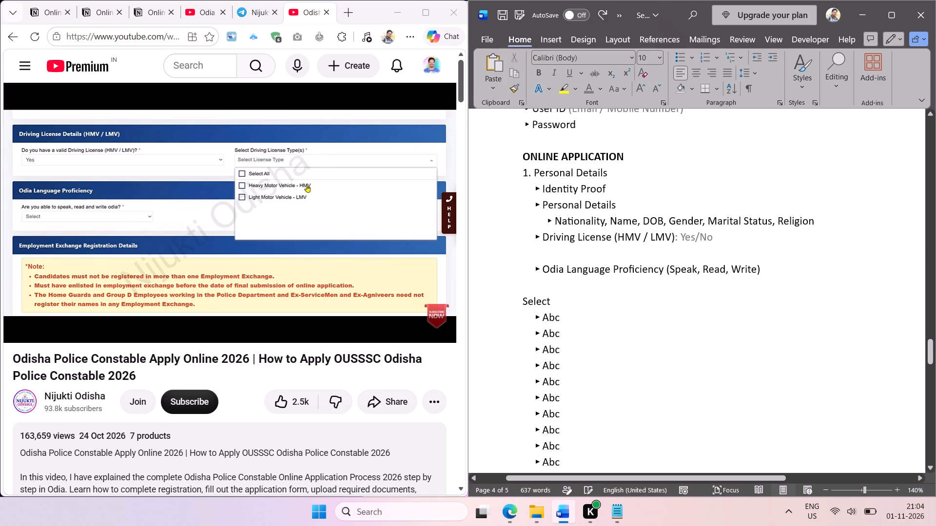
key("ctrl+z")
Save the document and resume the tutorial video.
key("ctrl+s")
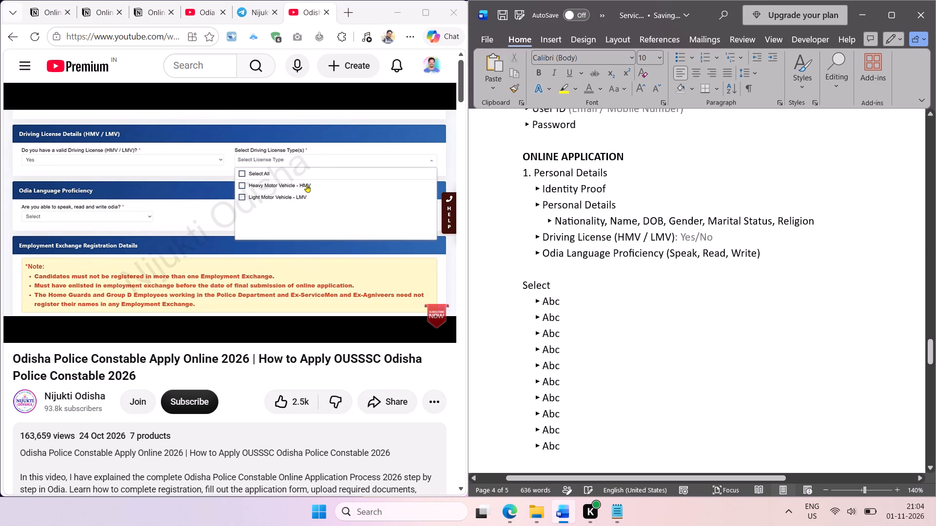
left_click(328, 196)
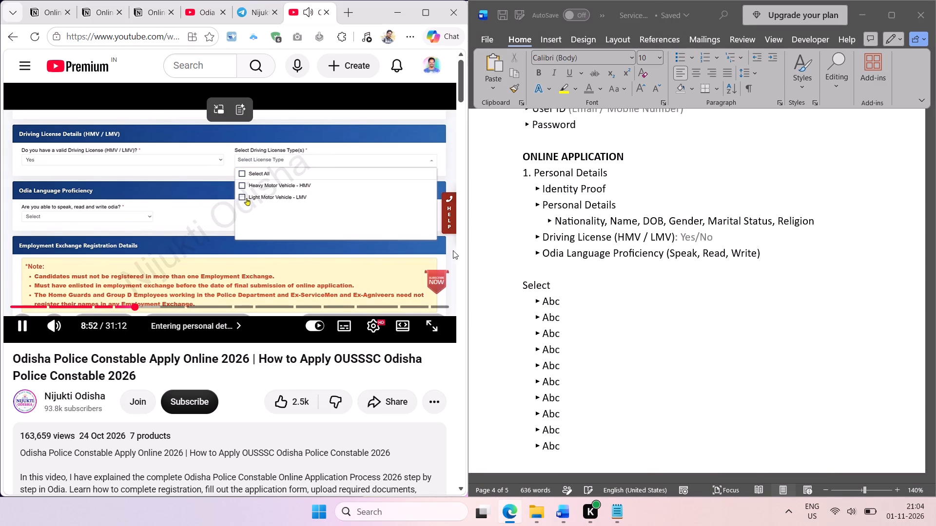
Copy the grey ": Yes/No" from the Driving License bullet to the end of the Odia Language Proficiency bullet and save the document.
left_click(715, 234)
left_click(713, 239)
left_click_drag(714, 237, 675, 239)
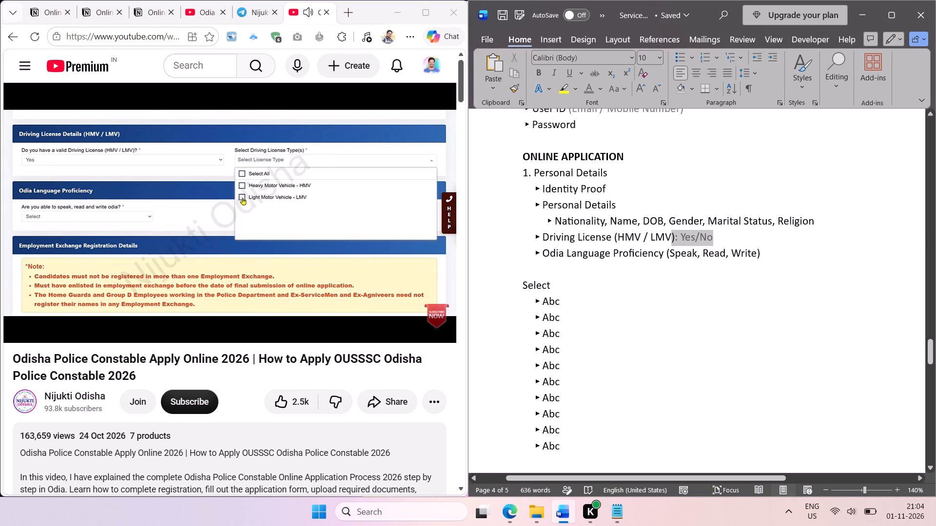
left_click_drag(675, 239, 675, 242)
key("ctrl+c")
left_click(791, 259)
key("space")
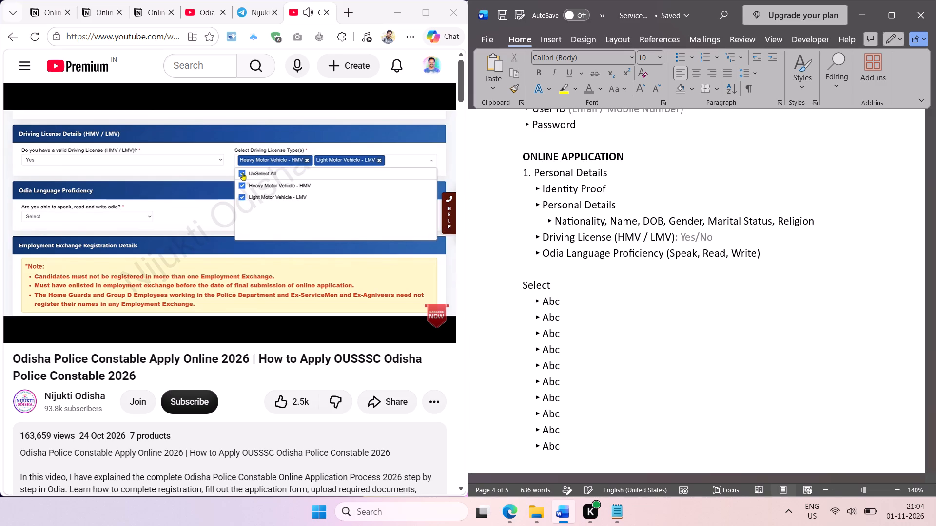
key("ctrl+v")
left_click(763, 257)
key("BackSpace")
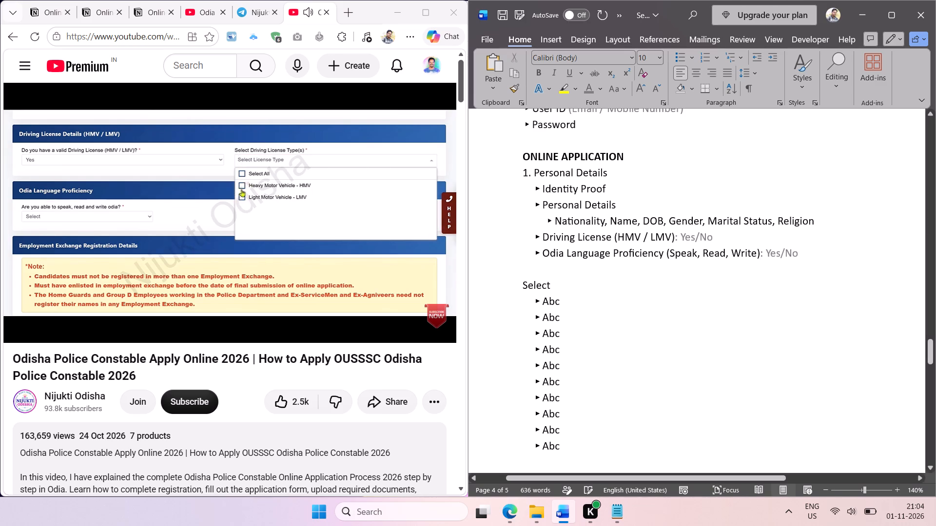
left_click(770, 306)
key("ctrl+s")
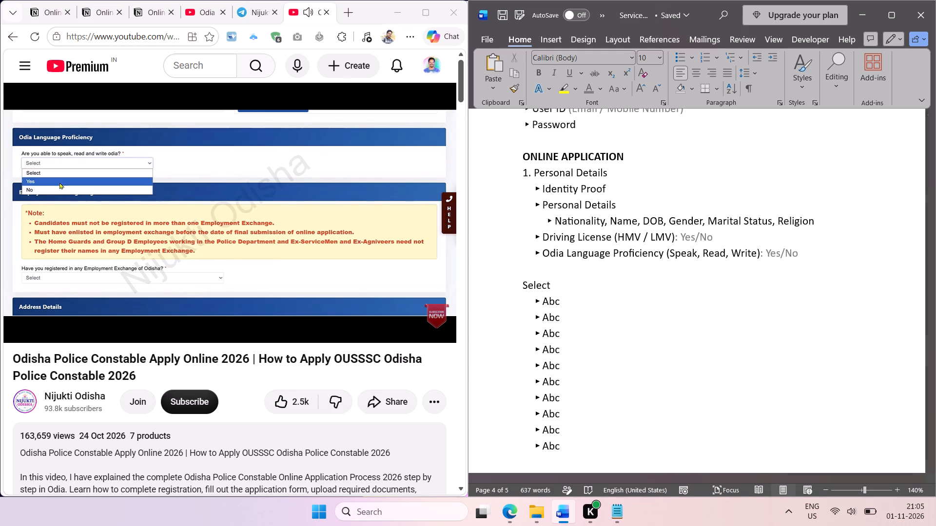
Show the tutorial video in full screen.
left_click(267, 241)
left_click(267, 241)
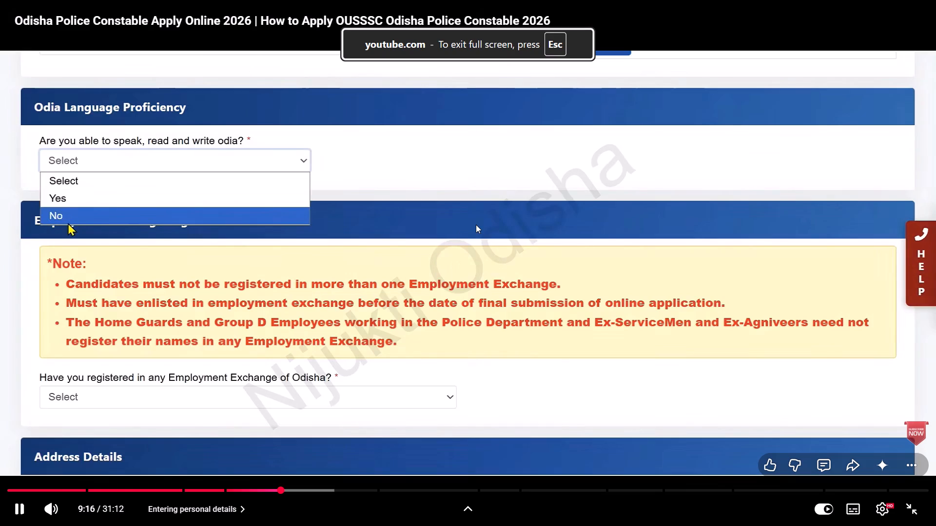
Play the tutorial video to the Odia language activity choices, pause it at 9:18 and exit full screen.
key("space")
key("space")
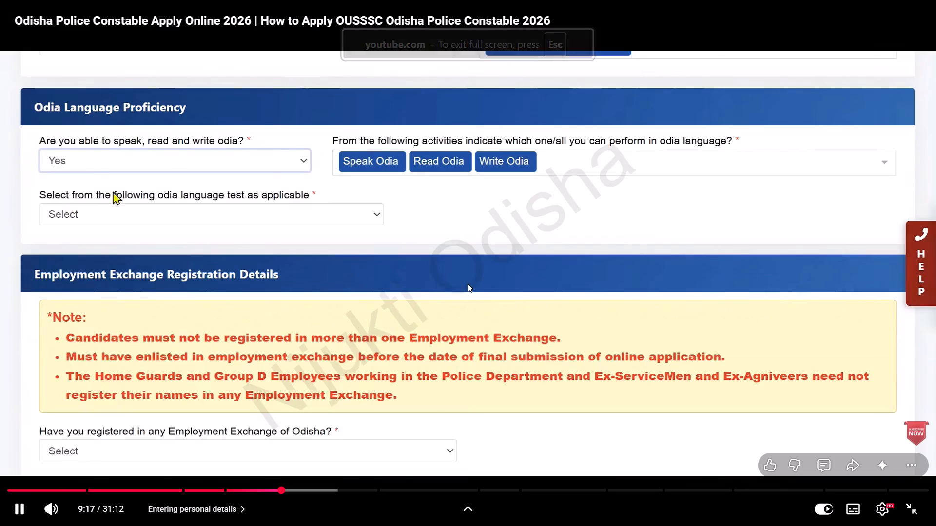
key("space")
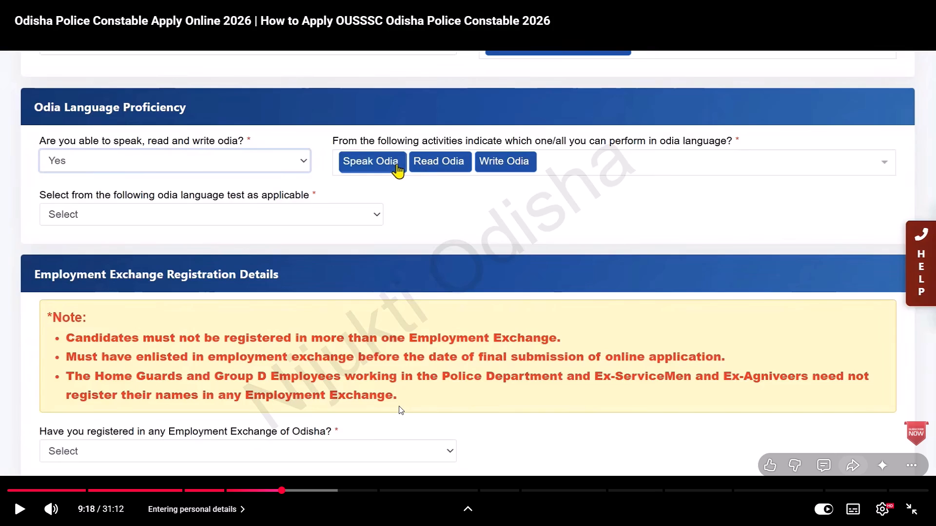
left_click(912, 506)
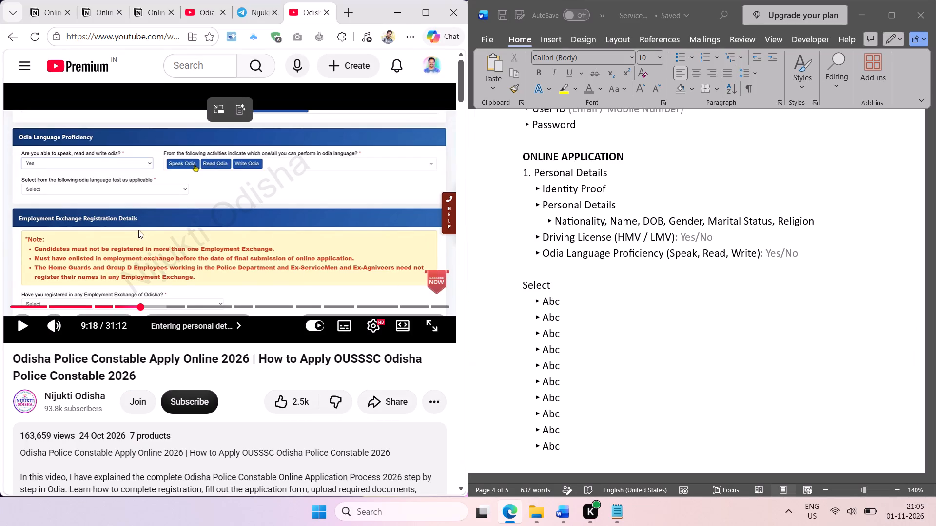
Capture the text of the video's Employment Exchange Registration Details section and paste it over the Select line in the Word document.
key("shift+super+t")
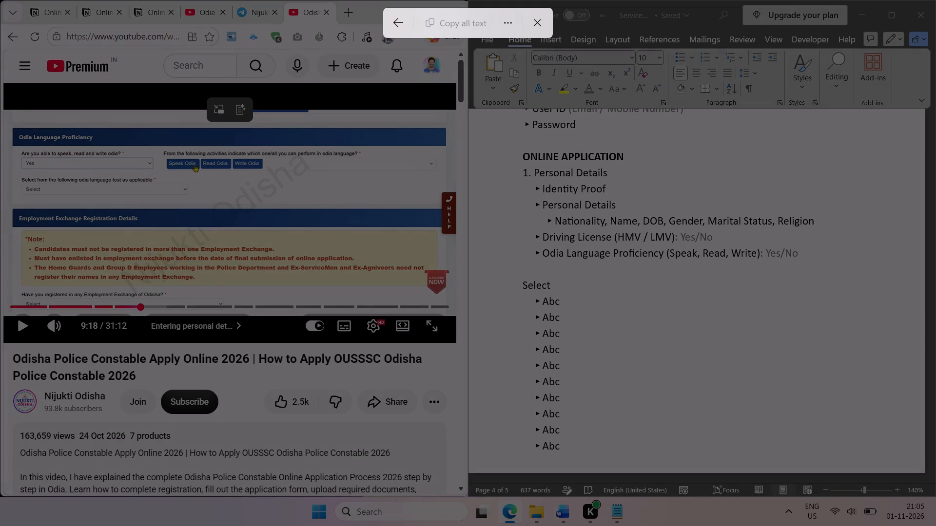
left_click_drag(13, 210, 286, 302)
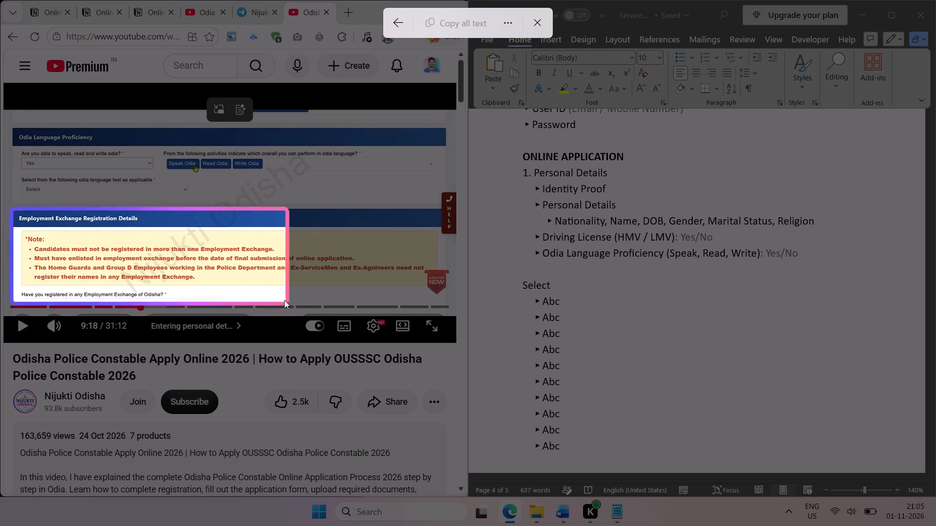
left_click(466, 22)
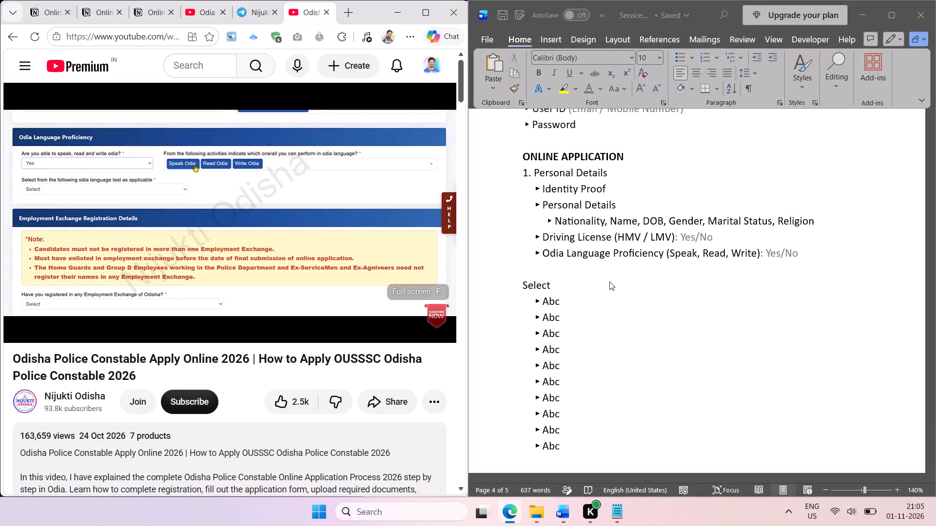
left_click(605, 279)
left_click(542, 284)
double_click(537, 284)
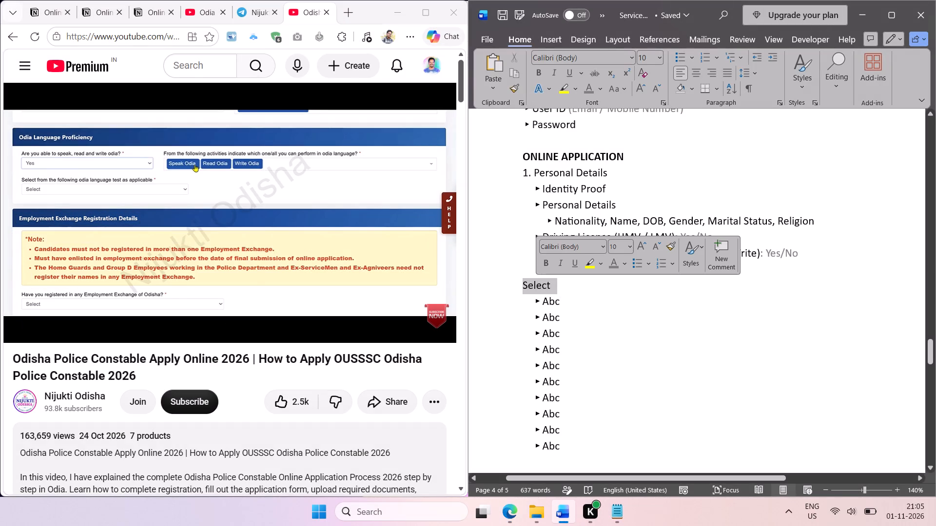
key("ctrl+v")
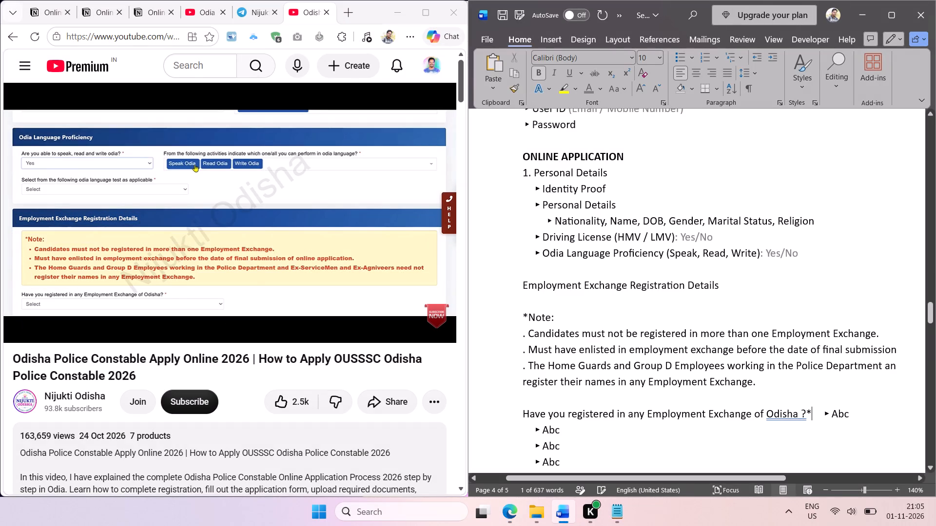
Copy the Odia Language Proficiency bullet marker to the Employment Exchange Registration Details line and remove the blank line above it.
left_click_drag(541, 251, 538, 253)
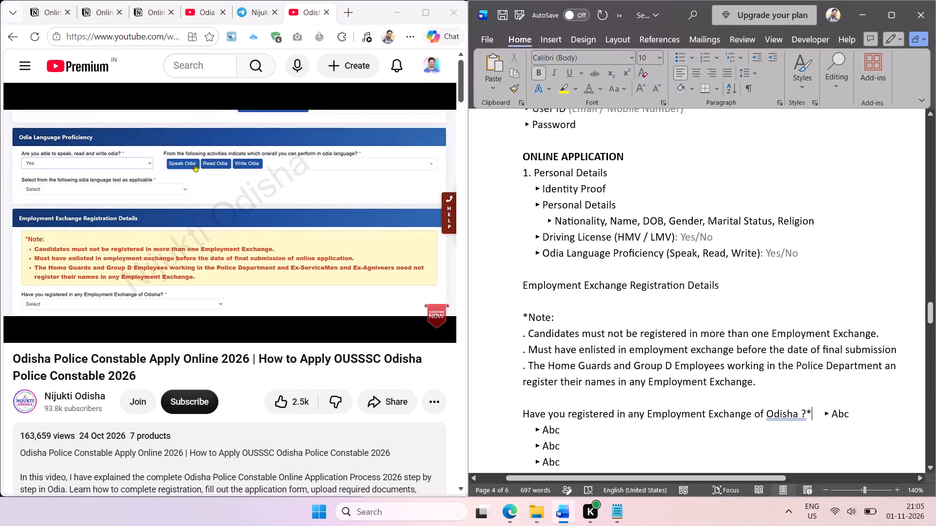
left_click_drag(538, 253, 522, 254)
key("ctrl+c")
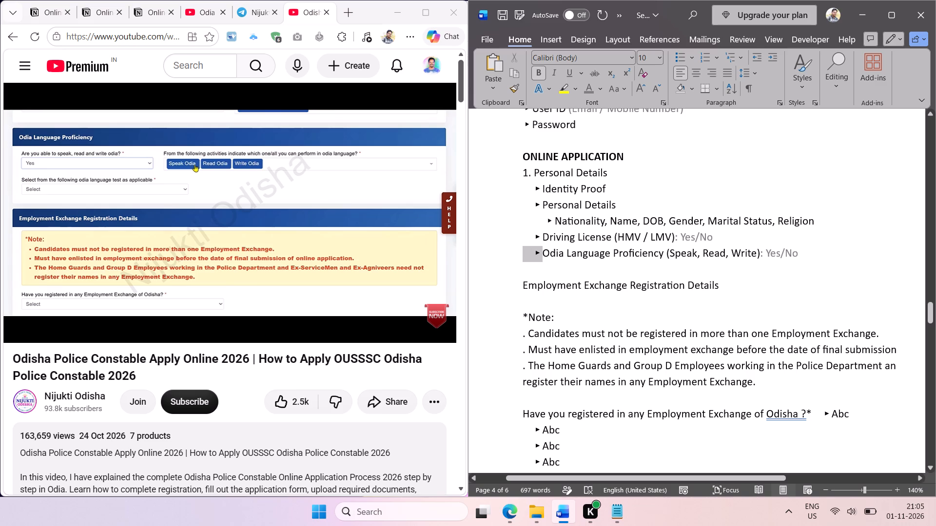
left_click(524, 284)
key("ctrl+v")
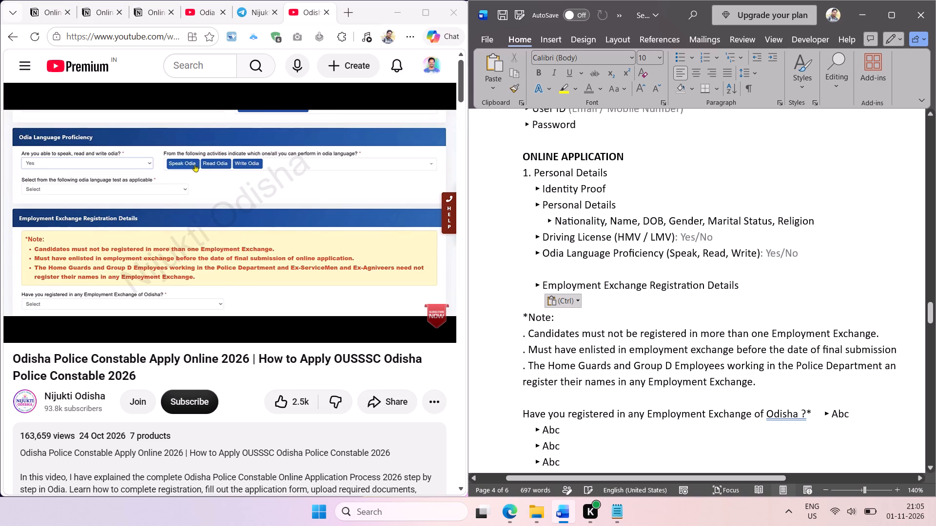
left_click(557, 269)
key("BackSpace")
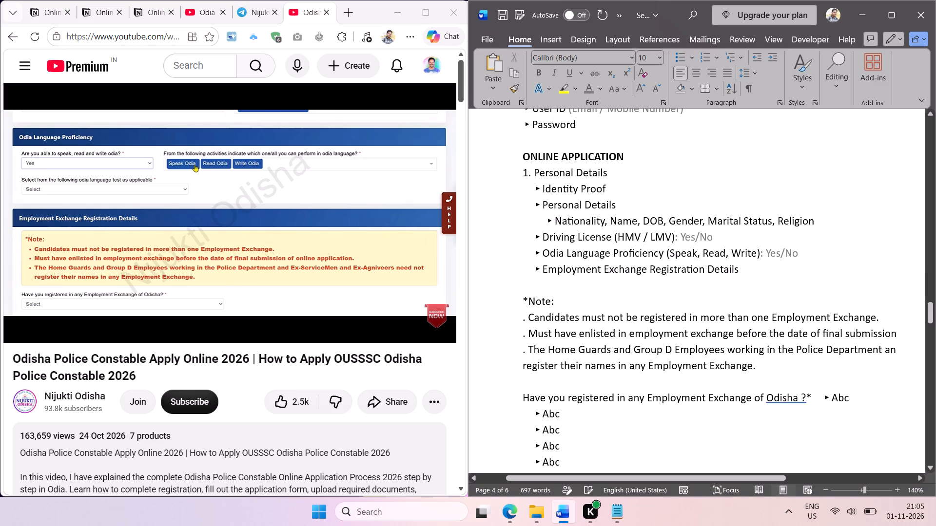
Delete the word Proficiency from the Odia Language bullet.
double_click(644, 251)
key("BackSpace")
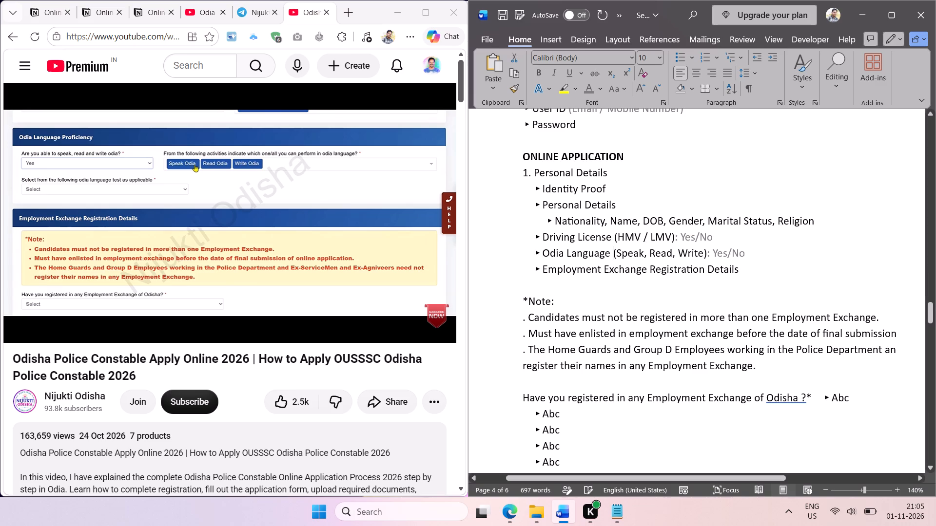
Shorten the new bullet to "Employment Exchange Registration" by deleting the word Details and the trailing space.
left_click_drag(747, 271, 667, 271)
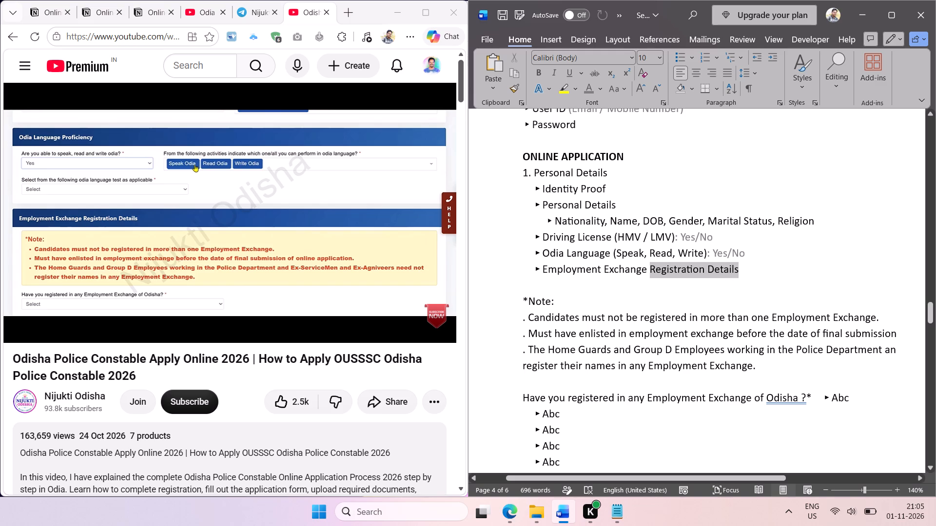
left_click_drag(667, 271, 707, 273)
key("BackSpace")
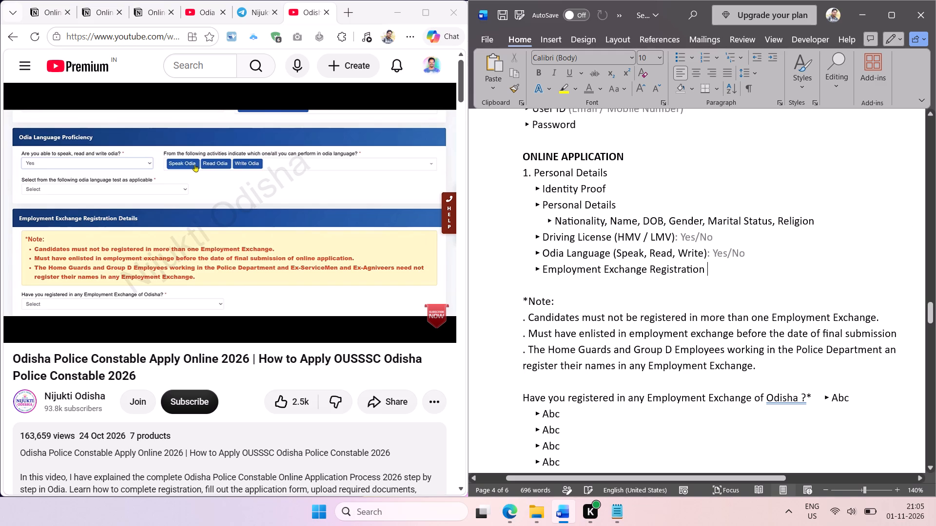
key("BackSpace")
left_click(704, 278)
Delete the pasted note, registration question and trailing Abc below Employment Exchange Registration, and insert two blank lines before the remaining Abc bullets.
left_click_drag(780, 372, 511, 289)
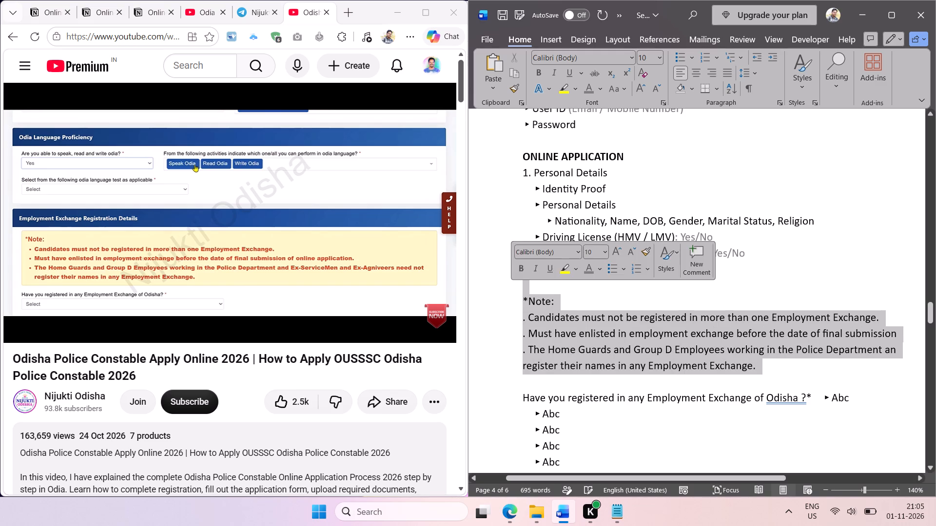
left_click(752, 356)
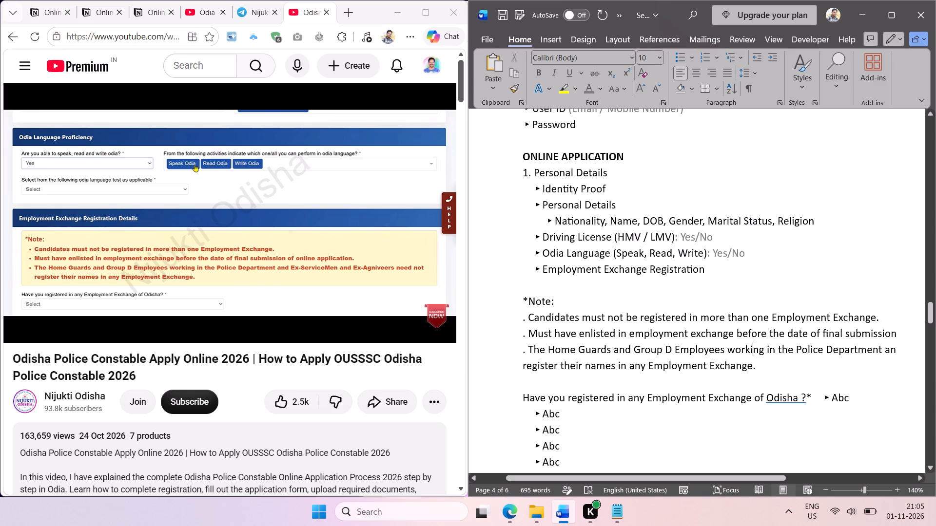
left_click_drag(858, 402, 527, 294)
key("BackSpace")
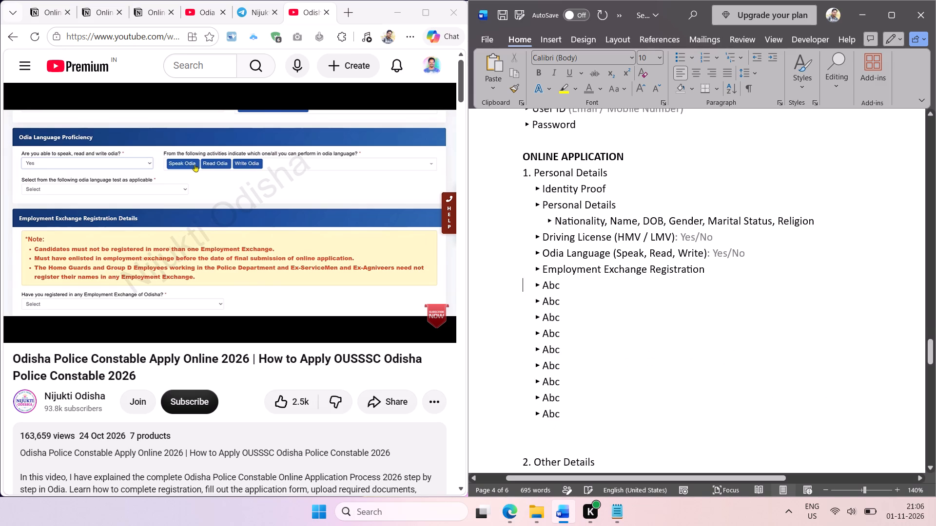
key("Return")
key("Return")
Advance the tutorial video to 9:32 and pause it on the expanded list of Odia language test options.
left_click(289, 226)
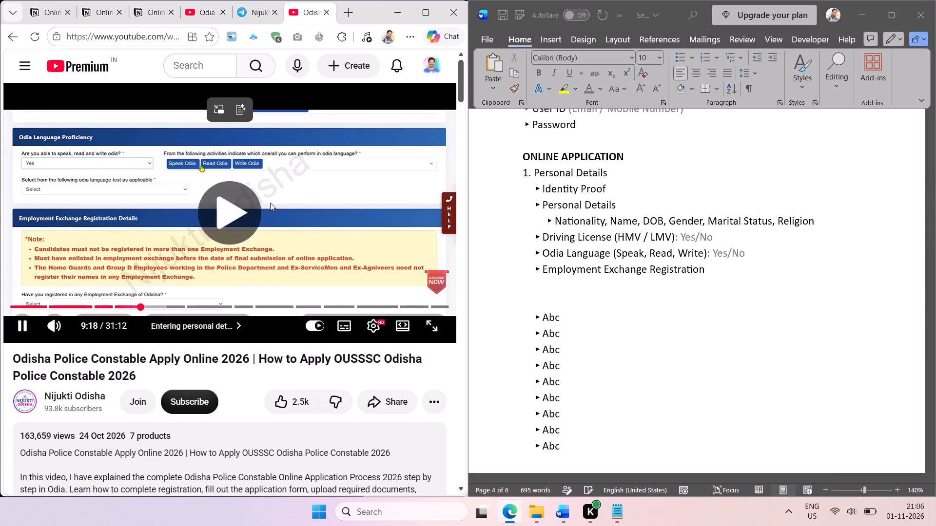
key("Right")
key("Right")
key("Right")
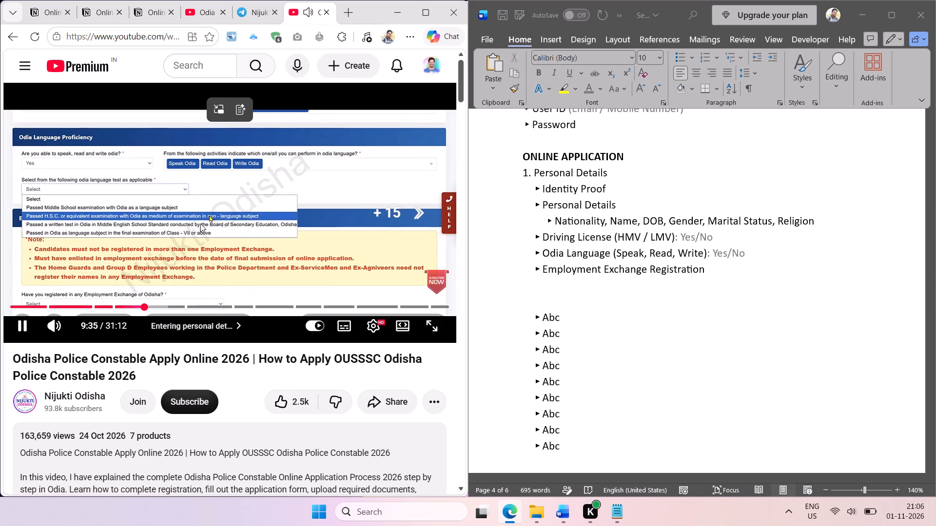
key("Left")
left_click(149, 195)
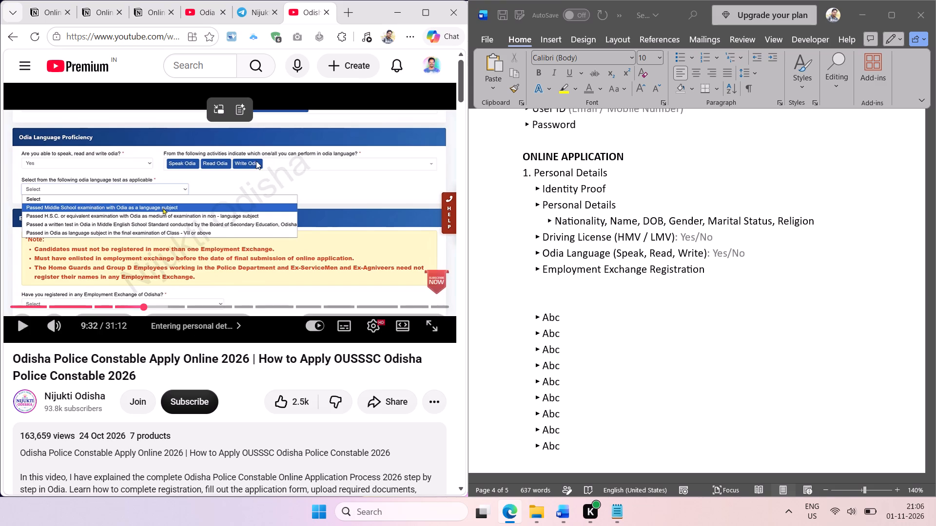
Capture the Odia language test question and its options from the video and paste them on a new line below the Odia Language bullet.
key("shift+super+t")
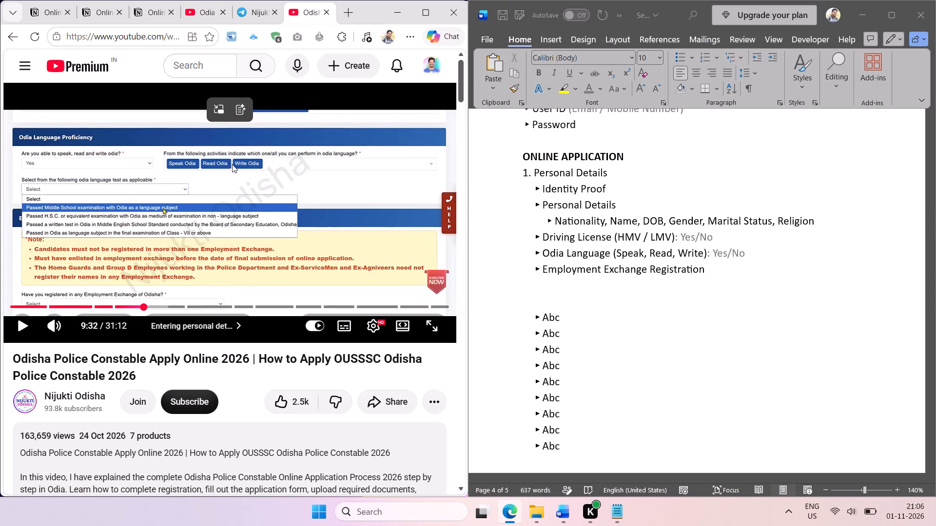
left_click_drag(19, 174, 219, 238)
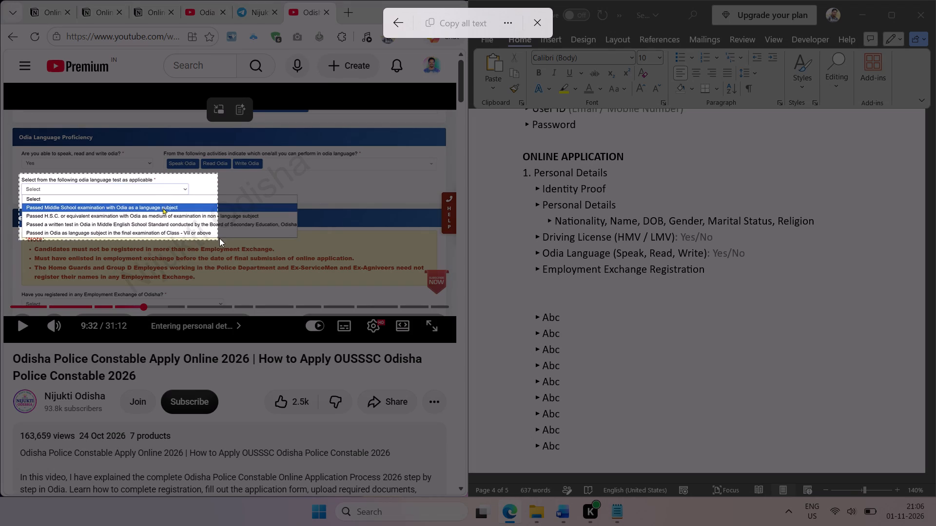
left_click_drag(219, 238, 321, 244)
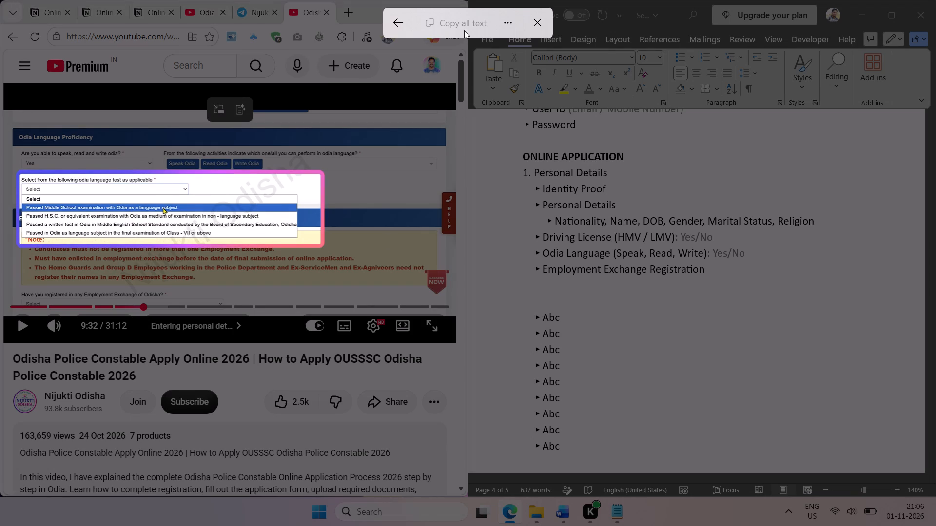
left_click(463, 23)
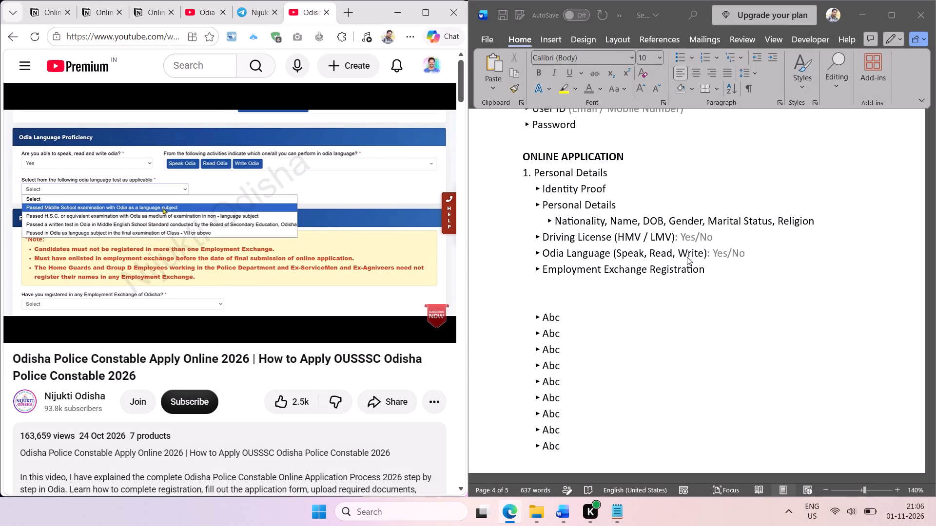
left_click(696, 248)
left_click(745, 253)
key("Return")
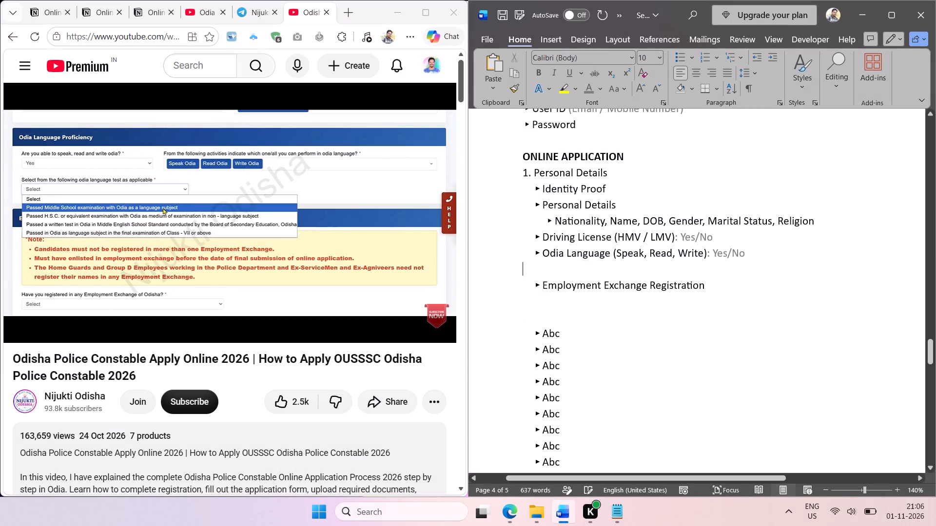
key("ctrl+v")
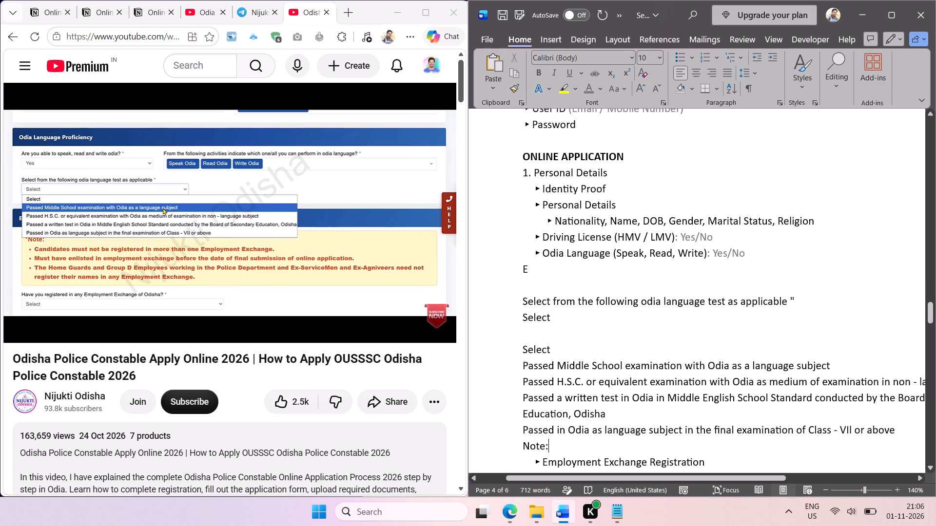
Select the indented sub-bullet marker in front of the Nationality, Name, DOB line.
left_click_drag(557, 220, 510, 222)
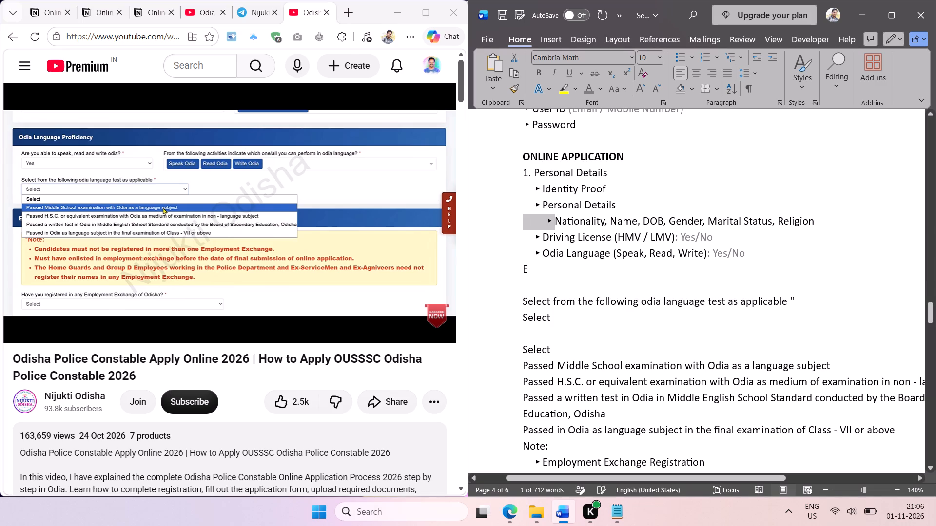
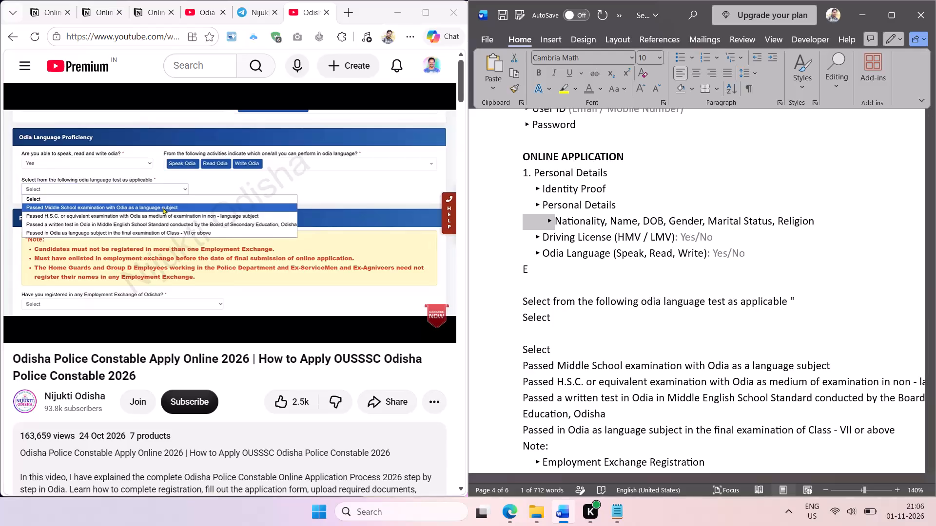
Turn the pasted question line below Odia Language into a sub-bullet reading "Odia language Test as applicable", removing the stray text and quotation mark.
left_click_drag(643, 301, 540, 278)
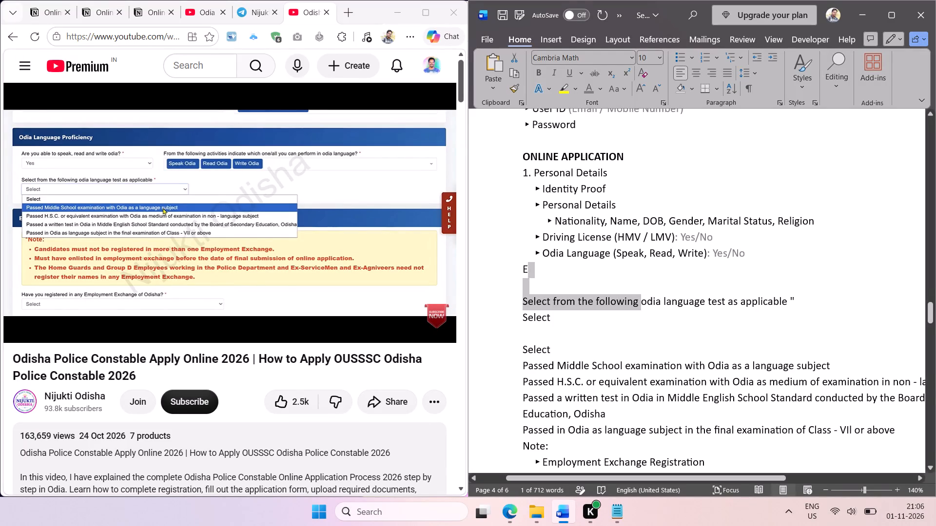
left_click_drag(540, 278, 525, 271)
key("ctrl+v")
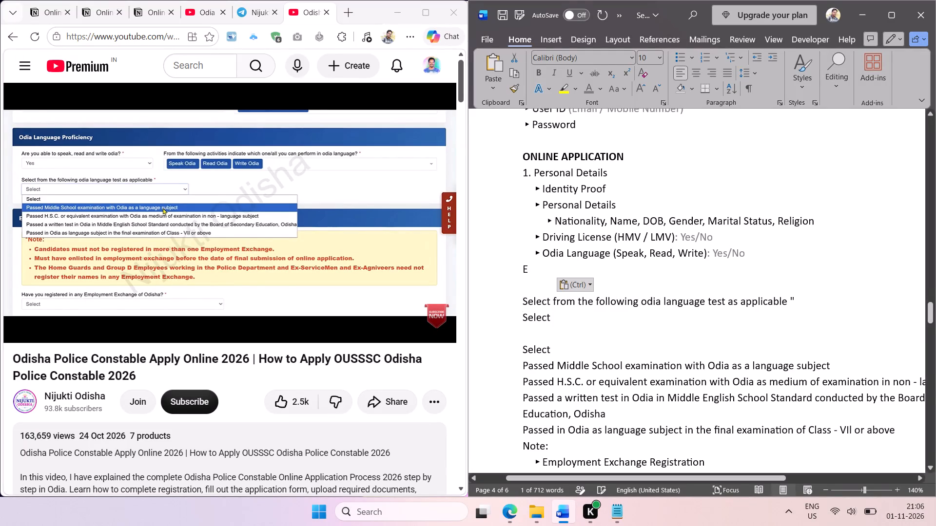
key("shift+F3")
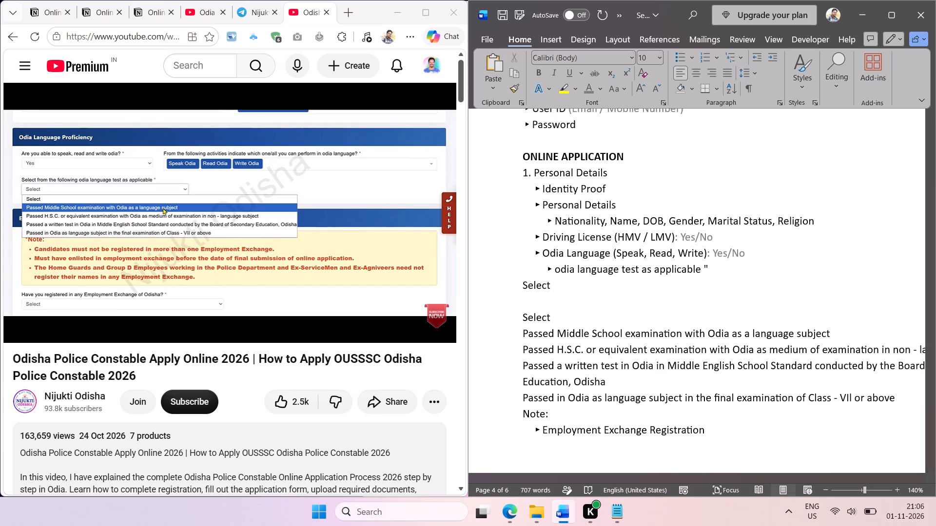
left_click(636, 272)
key("shift+F3")
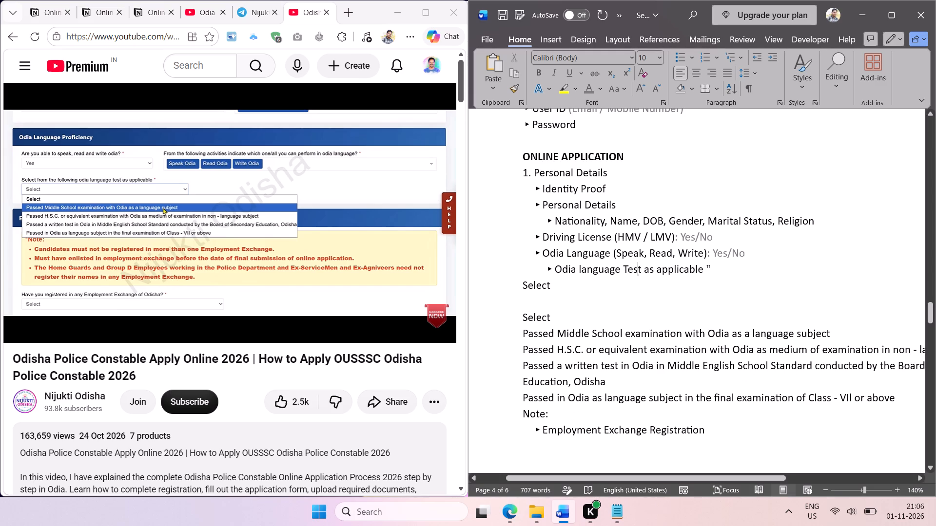
left_click_drag(712, 267, 646, 275)
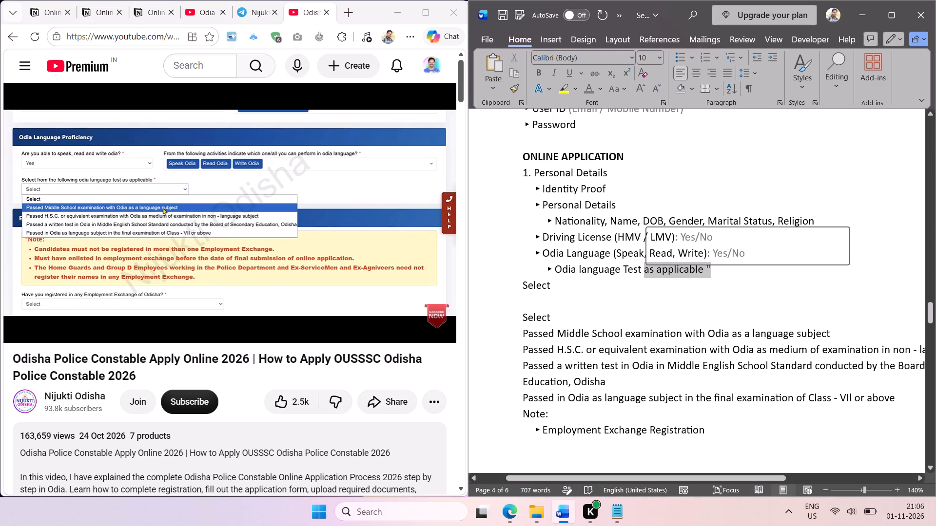
left_click(730, 282)
left_click(715, 269)
key("BackSpace")
key("BackSpace")
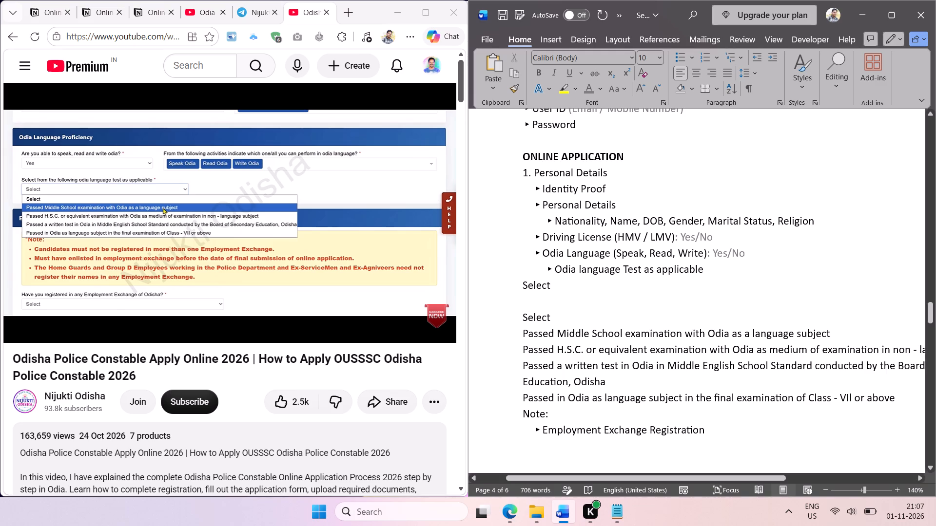
Delete both Select lines and the blank line between them above the Odia language test options.
left_click_drag(562, 290, 524, 288)
key("BackSpace")
left_click_drag(554, 305, 514, 300)
key("BackSpace")
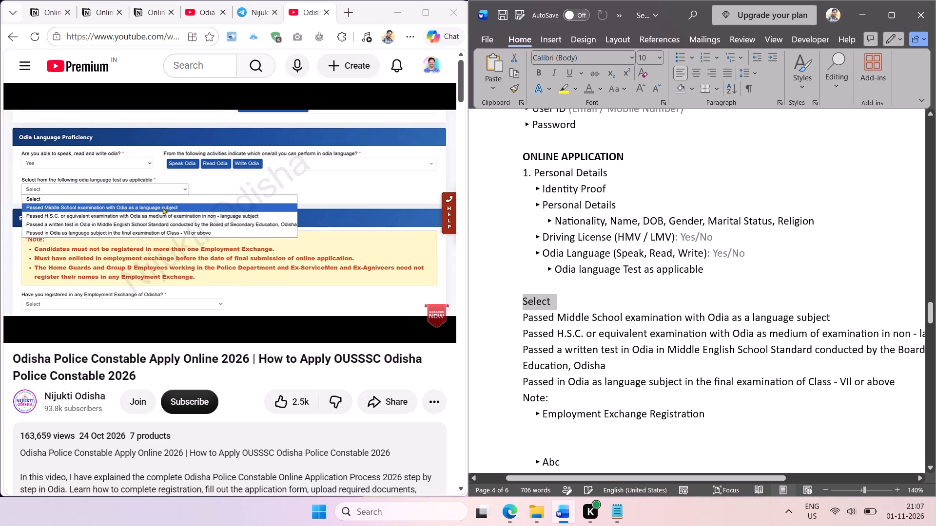
left_click(522, 301)
key("BackSpace")
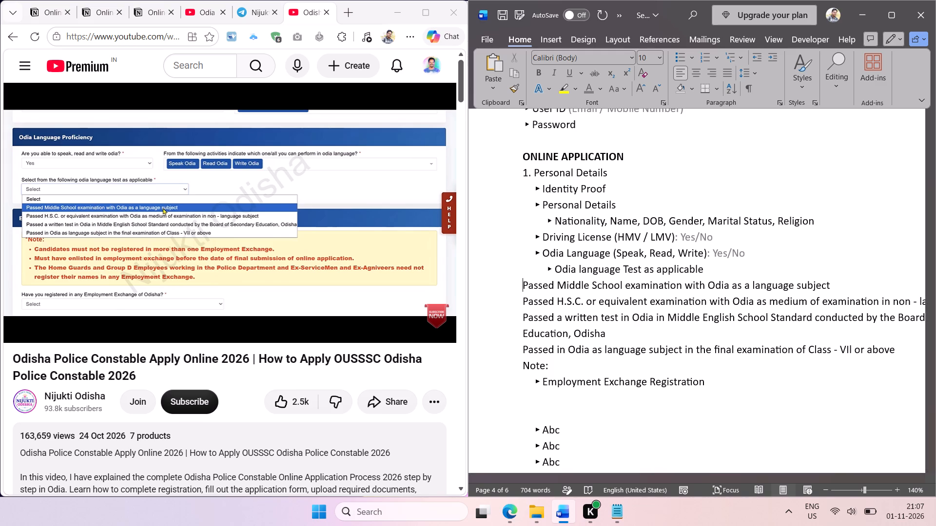
Join the separate "Education, Odisha" line to the written test option, with a space after Secondary.
scroll(799, 323, "right", 1)
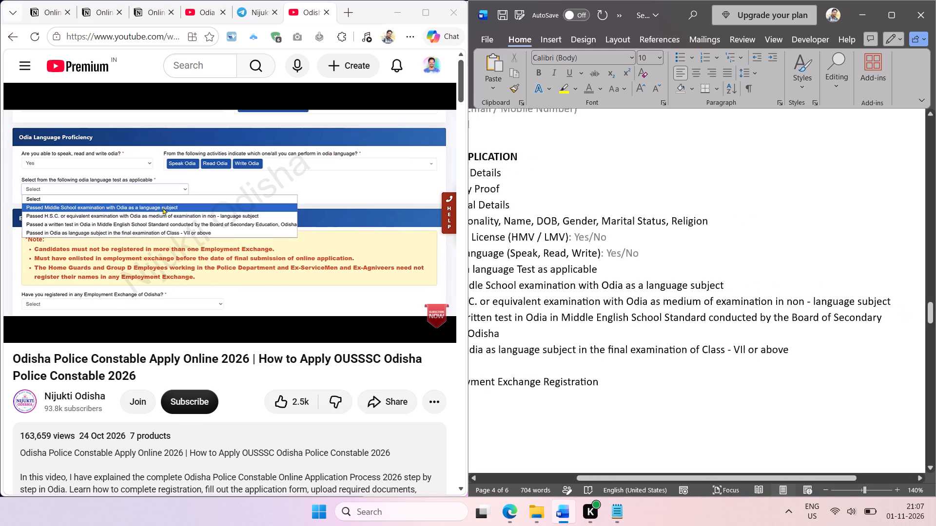
scroll(799, 323, "right", 1)
scroll(799, 323, "left", 2)
scroll(799, 323, "right", 1)
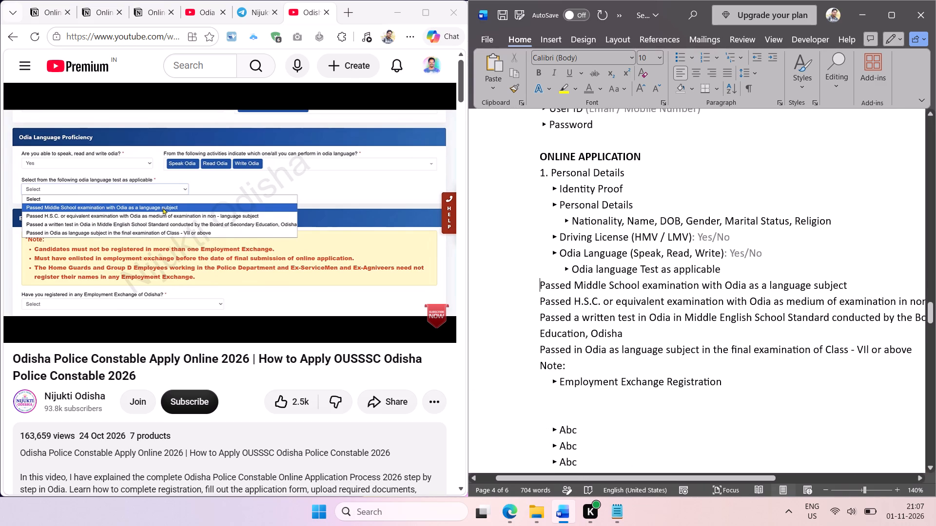
left_click(540, 331)
key("BackSpace")
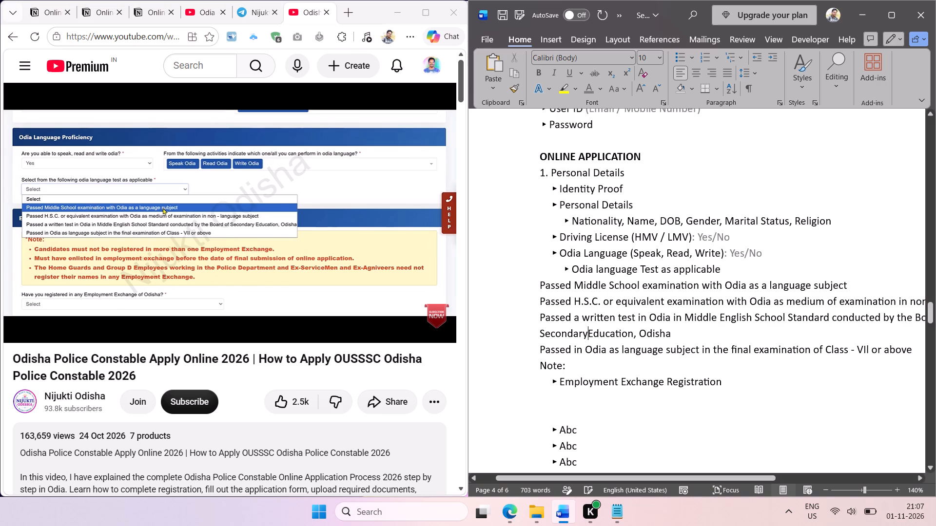
key("space")
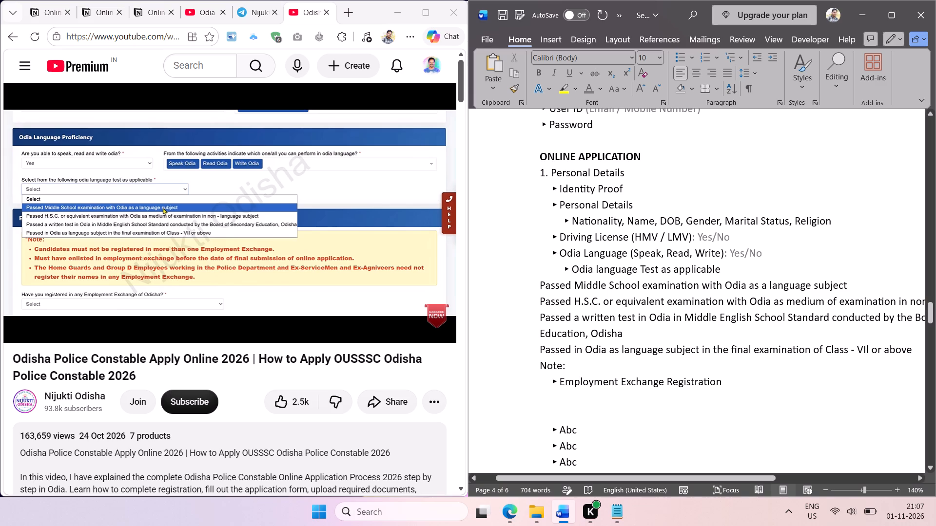
Format the four Odia language test options as a numbered list indented under the test sub-bullet, and save the document.
left_click_drag(537, 291, 906, 352)
left_click(702, 57)
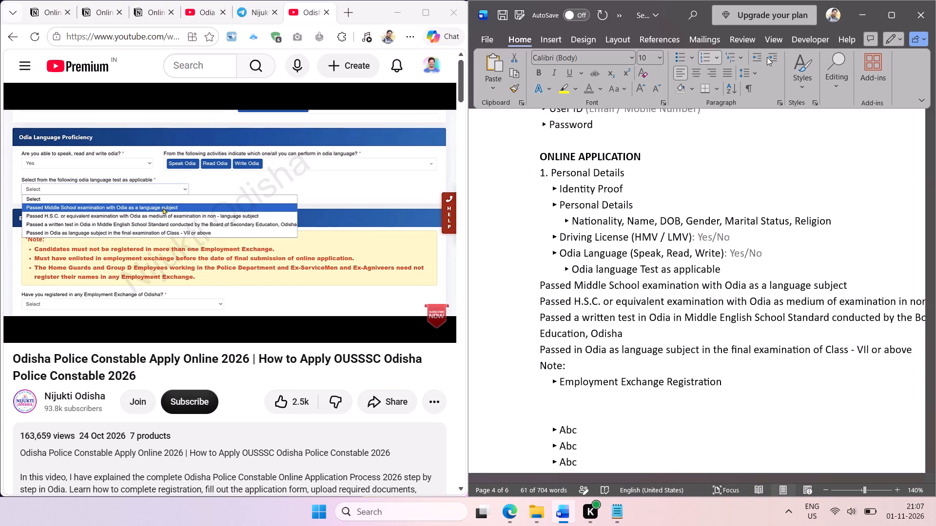
left_click(779, 55)
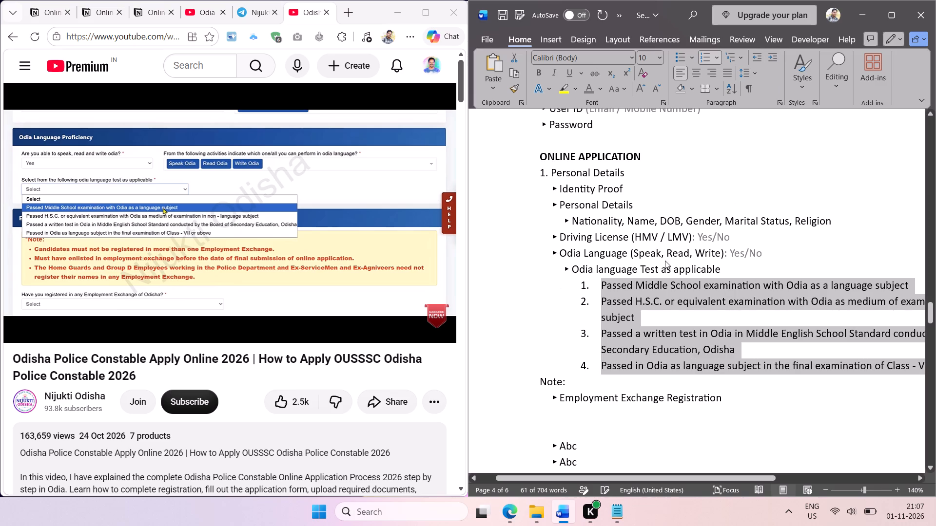
scroll(673, 255, "left", 1)
left_click(605, 332)
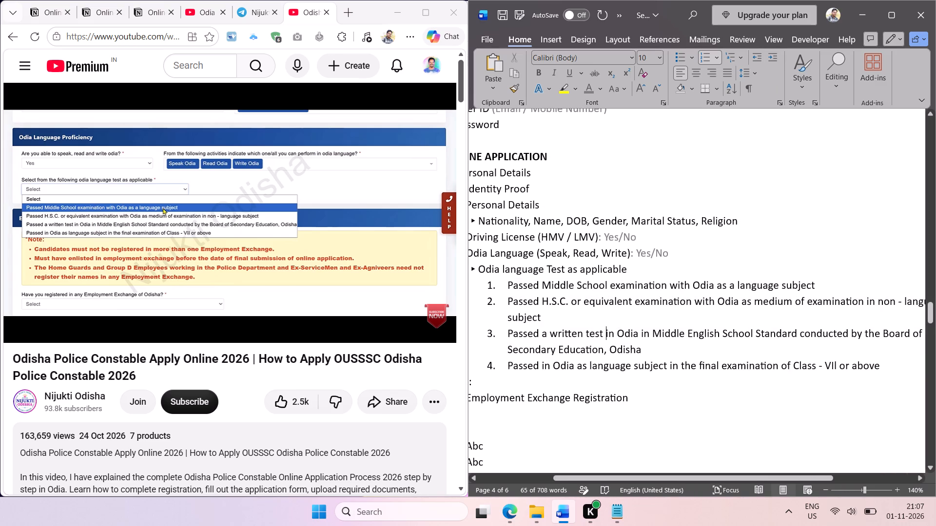
scroll(653, 335, "right", 1)
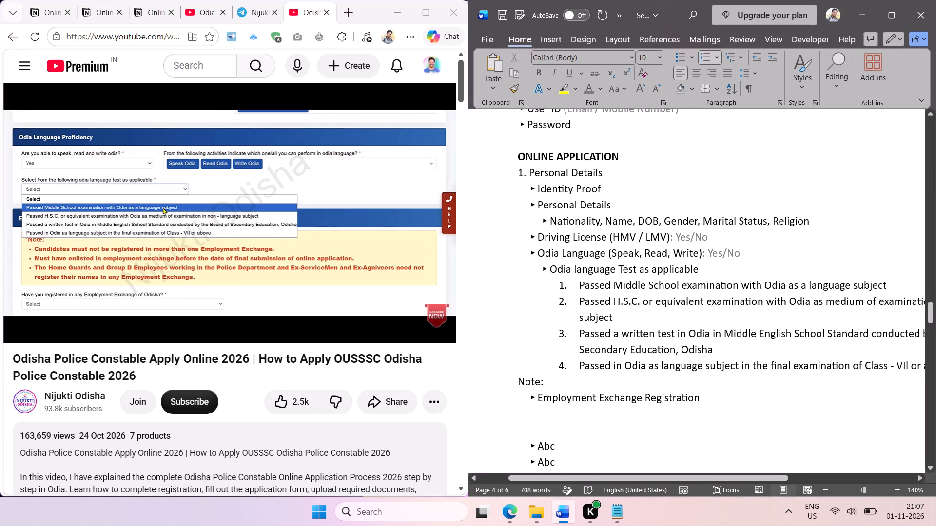
scroll(653, 335, "right", 1)
scroll(653, 335, "down", 1)
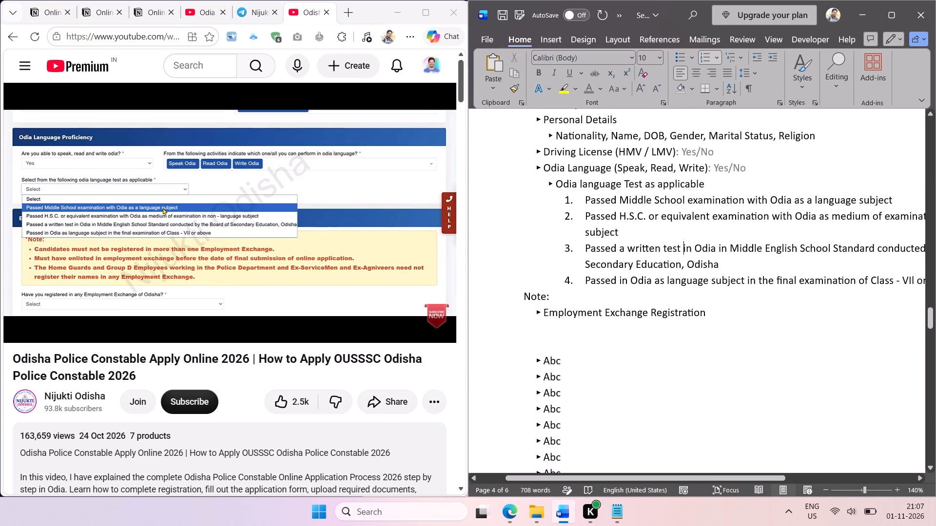
key("ctrl+s")
Delete the leftover "Note:" line above Employment Exchange Registration.
left_click_drag(561, 297, 514, 293)
key("BackSpace")
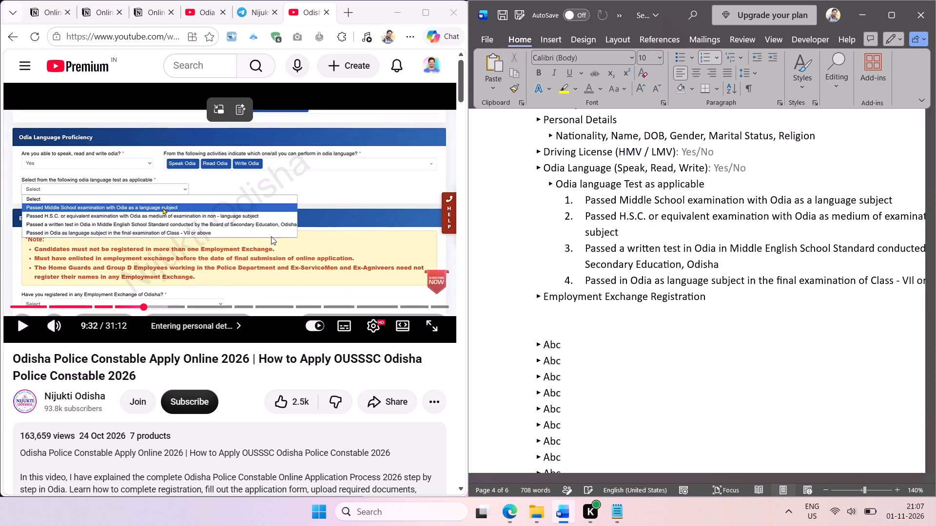
In the browser, advance the tutorial video to about 10:36 and pause it on the Employment Exchange registration question's Yes/No options.
left_click(265, 231)
key("Right")
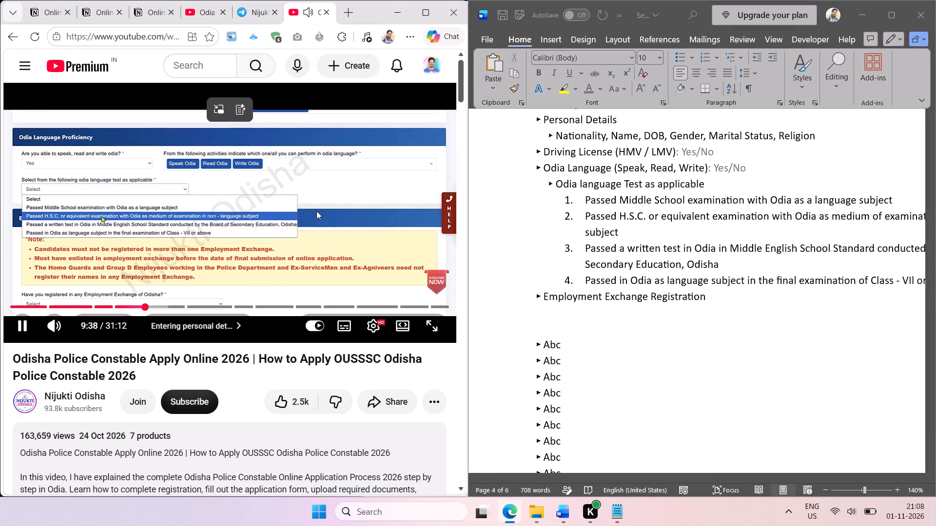
key("Right")
key("Right")
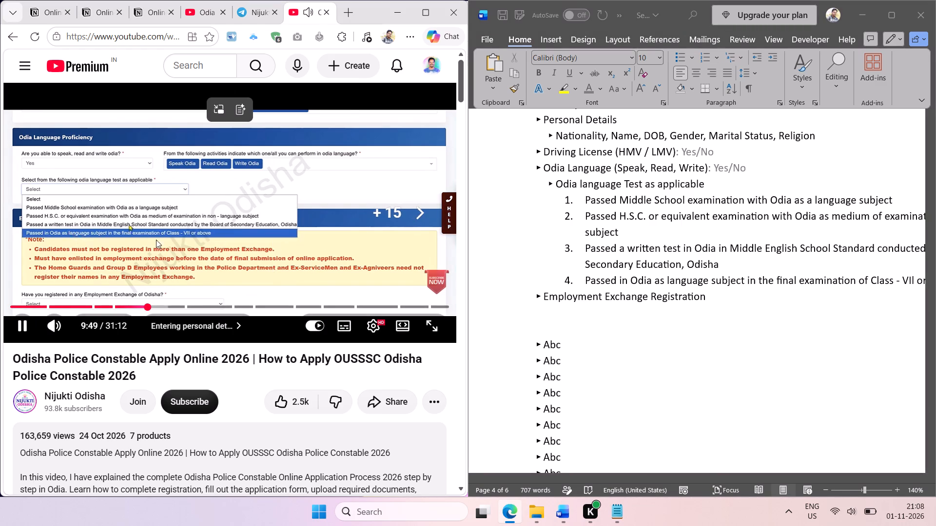
key("Right")
key("Right")
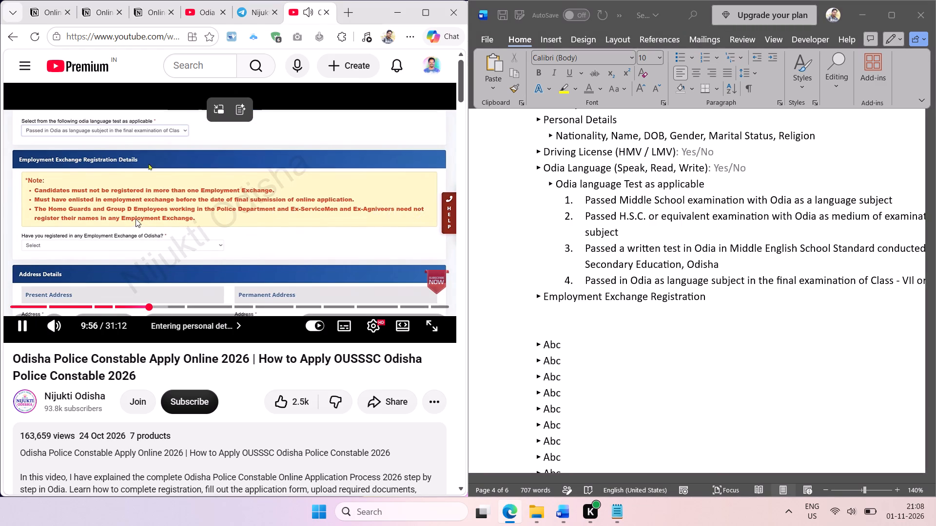
key("Right")
key("Right")
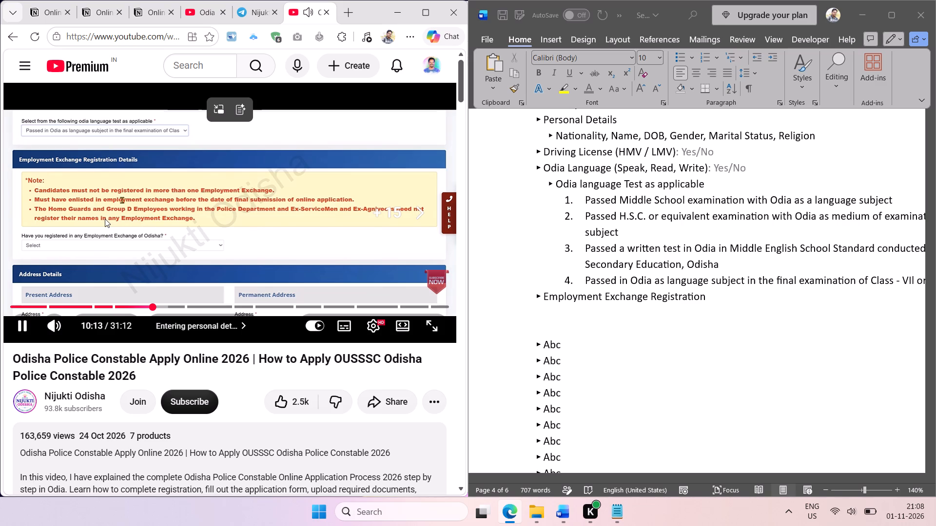
key("Right")
key("Right")
key("Right")
key("Right")
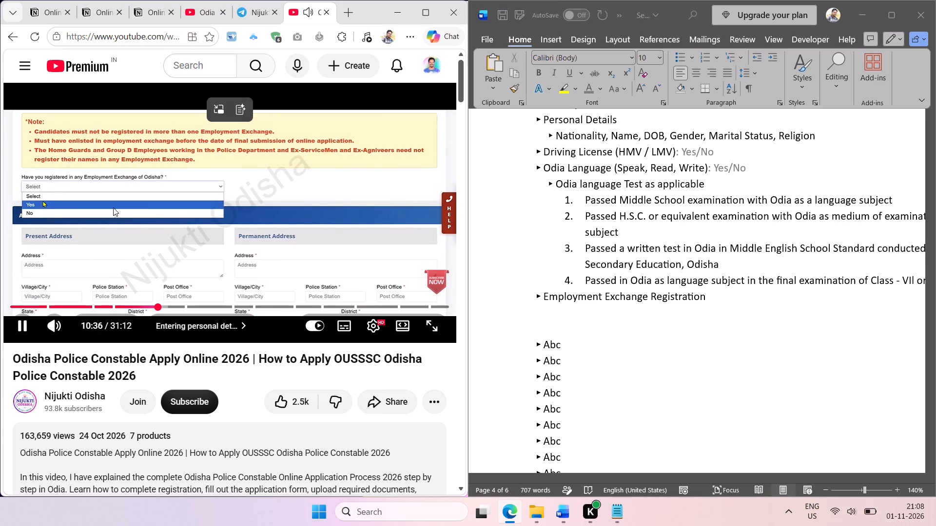
key("space")
In the Word document, copy the grey ": Yes/No" from the Odia Language bullet to the end of the Employment Exchange Registration bullet.
left_click(751, 325)
left_click(754, 173)
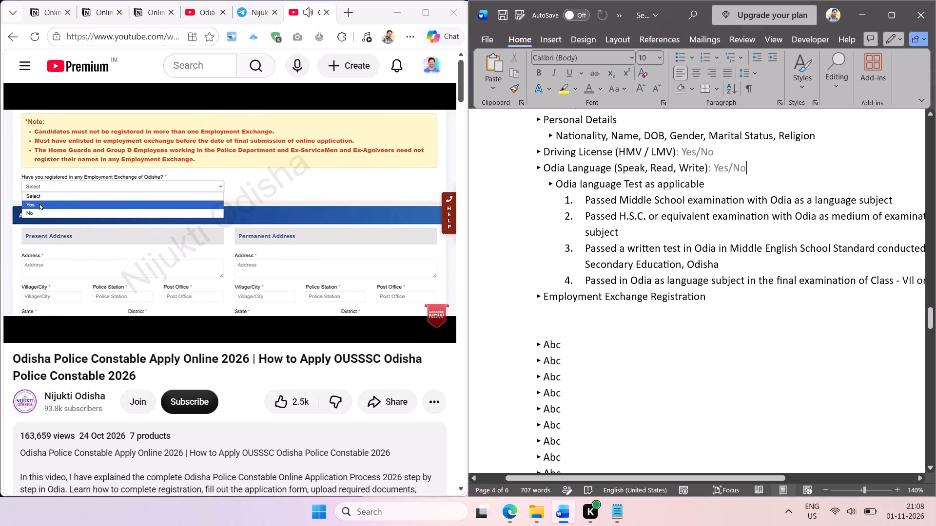
left_click_drag(756, 171, 712, 171)
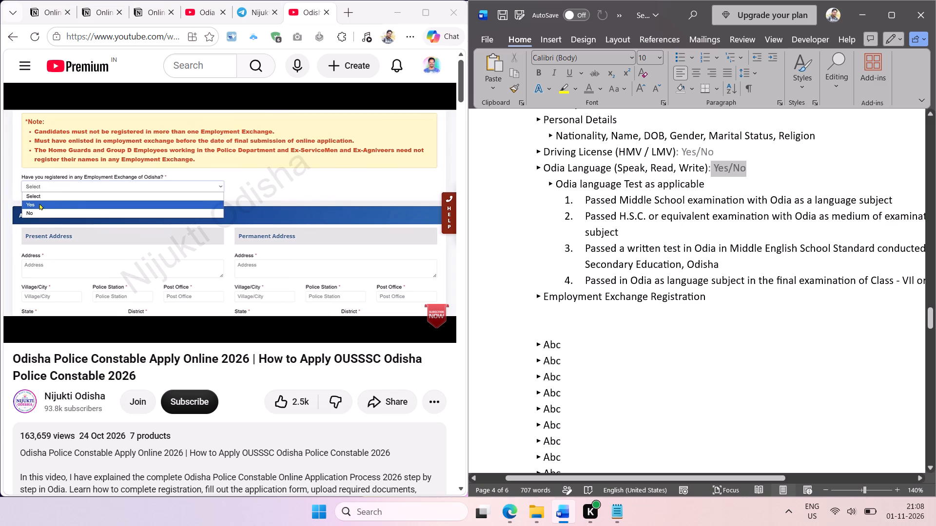
left_click_drag(712, 171, 709, 173)
key("ctrl+c")
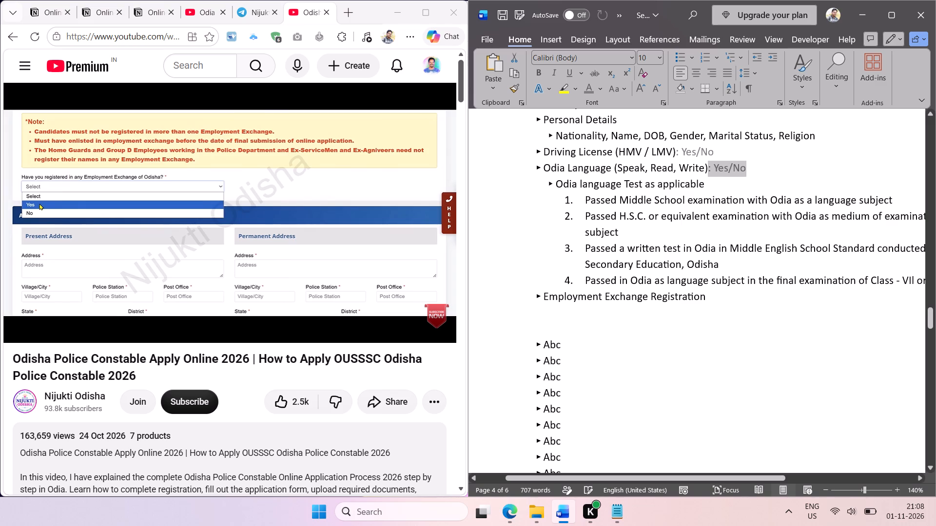
left_click(717, 301)
key("ctrl+v")
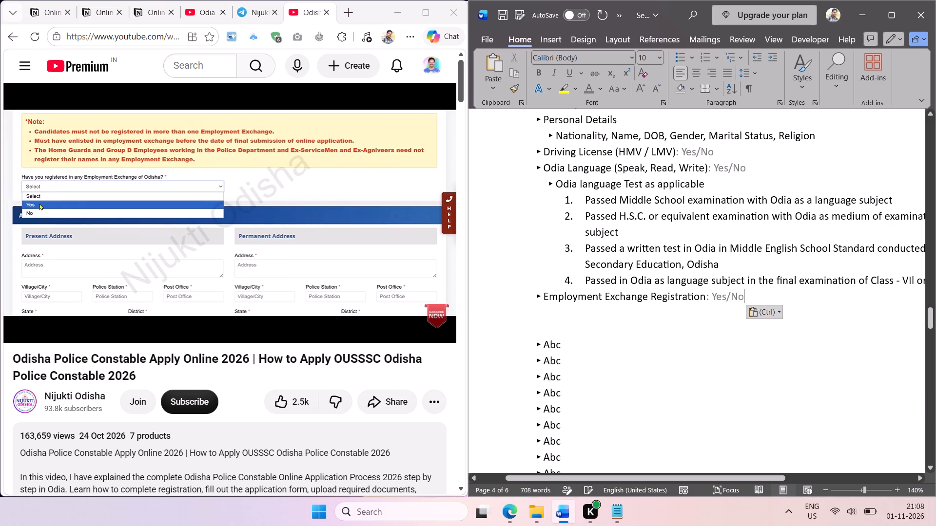
Play the tutorial video to 10:40 and pause it on the fields for the Yes answer on Employment Exchange registration.
left_click(344, 236)
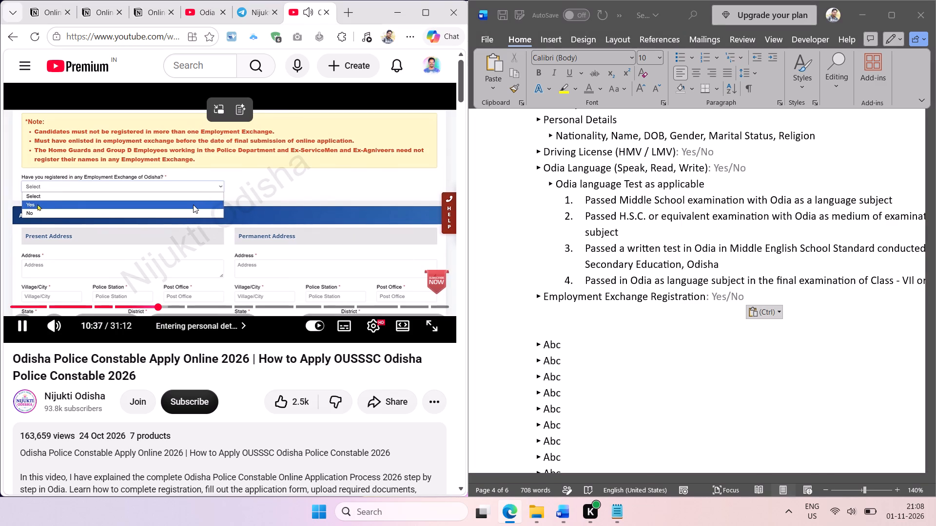
left_click(241, 201)
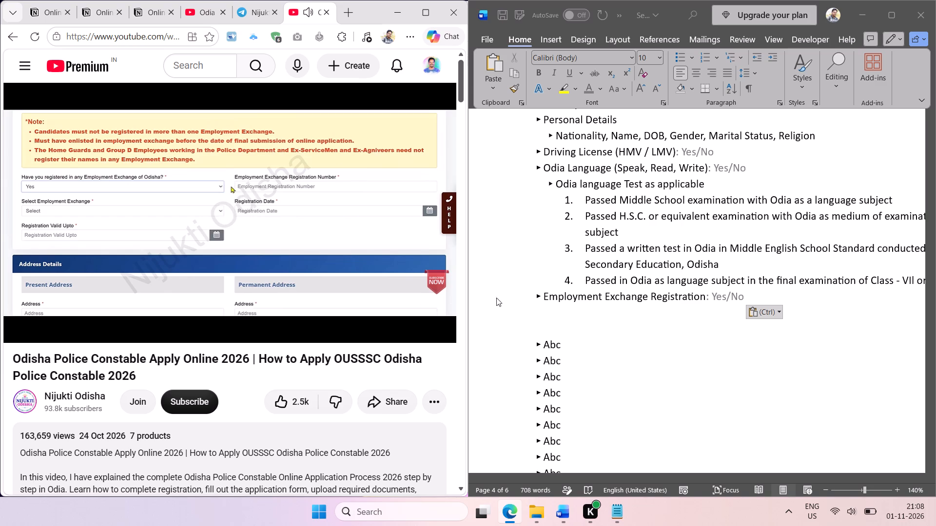
Copy the sub-bullet marker from the Odia language Test line onto the blank line below Employment Exchange Registration.
left_click(549, 182)
left_click(555, 183)
left_click_drag(554, 184, 506, 183)
key("ctrl+c")
left_click(557, 308)
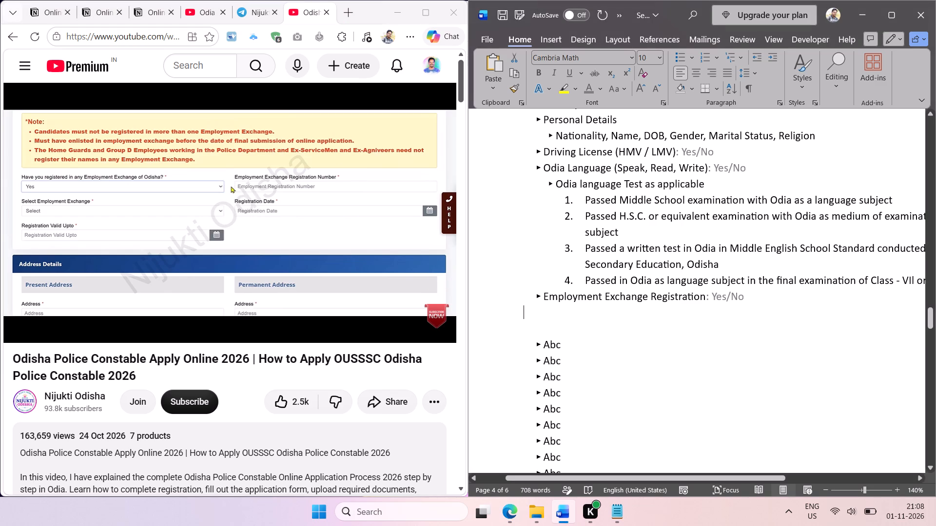
key("ctrl+v")
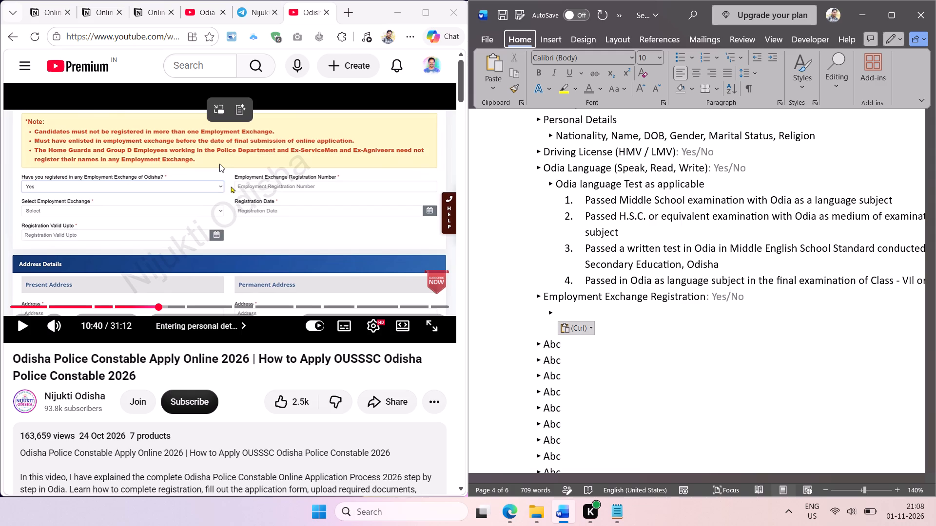
Capture the Employment Exchange Registration Number and Registration Date field text from the video and paste it on new lines below the empty sub-bullet.
key("shift+super+t")
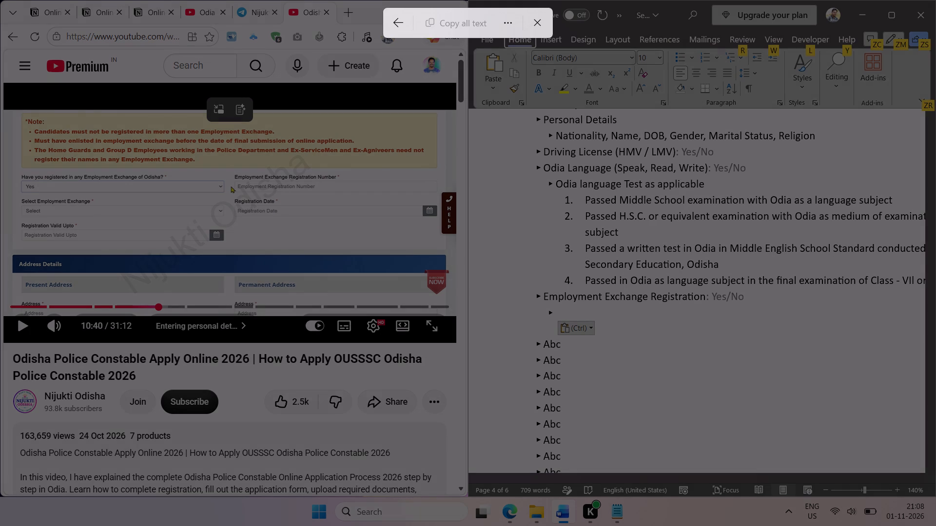
left_click_drag(230, 170, 376, 224)
left_click(452, 21)
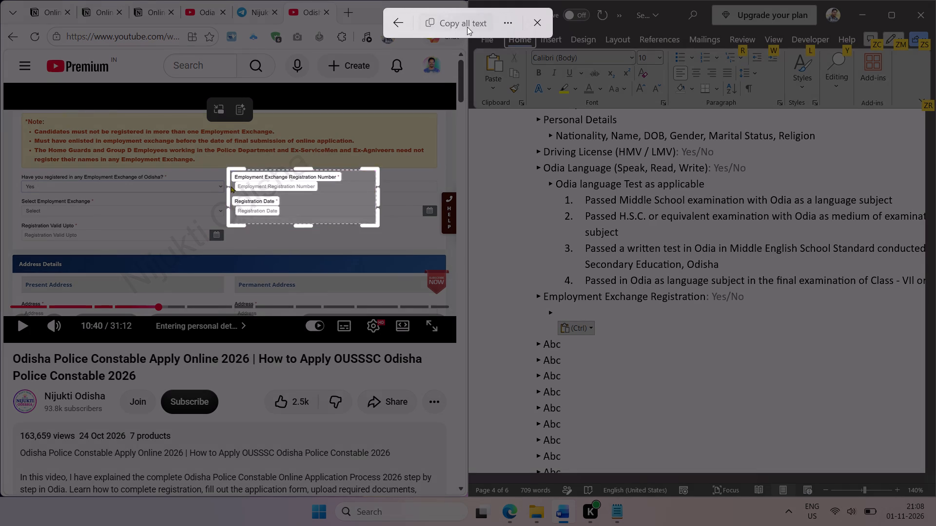
left_click(570, 326)
key("Return")
key("Return")
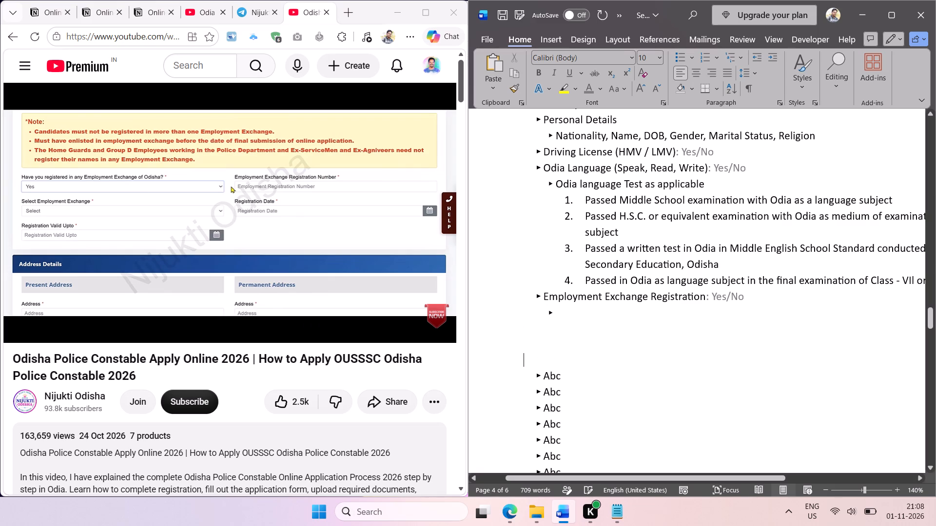
left_click(545, 336)
key("ctrl+v")
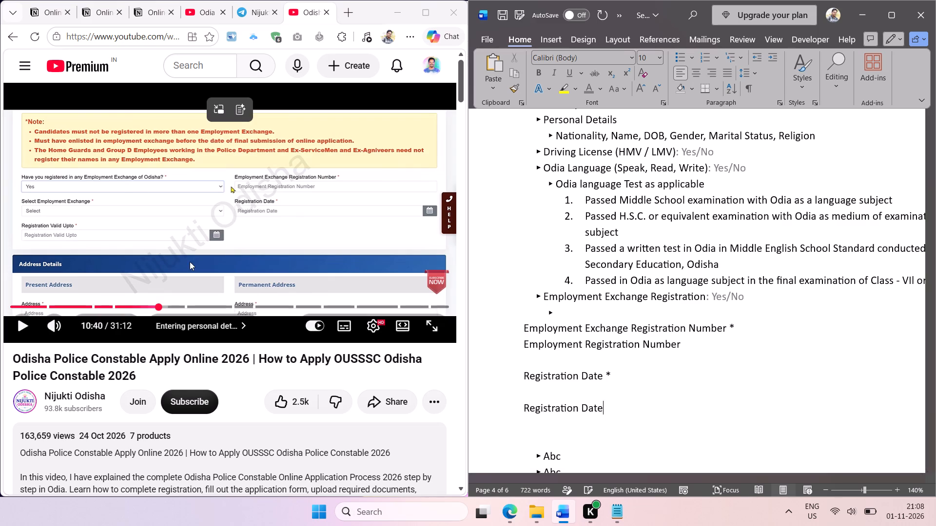
Capture the Select Employment Exchange and Registration Valid Upto field text from the video and paste it below the last Registration Date line.
key("shift+super+t")
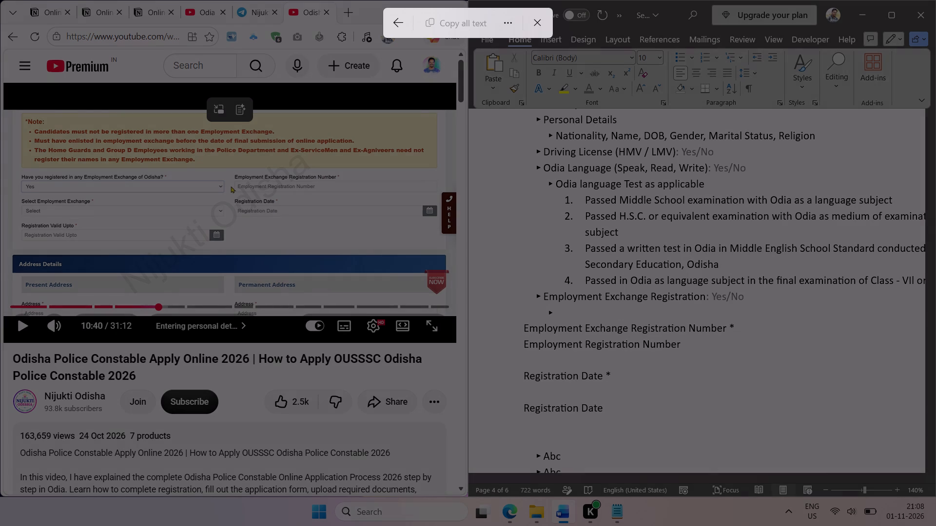
left_click_drag(15, 195, 130, 252)
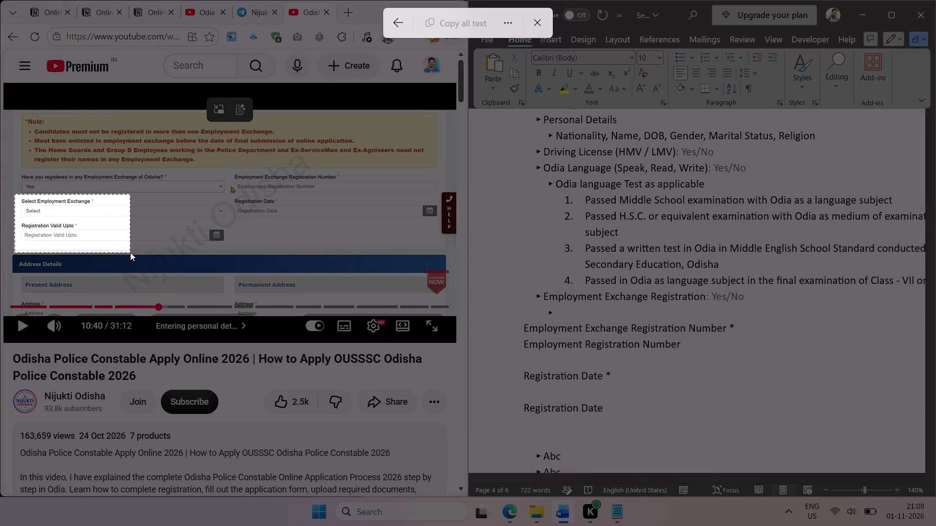
left_click_drag(130, 252, 131, 251)
left_click(456, 20)
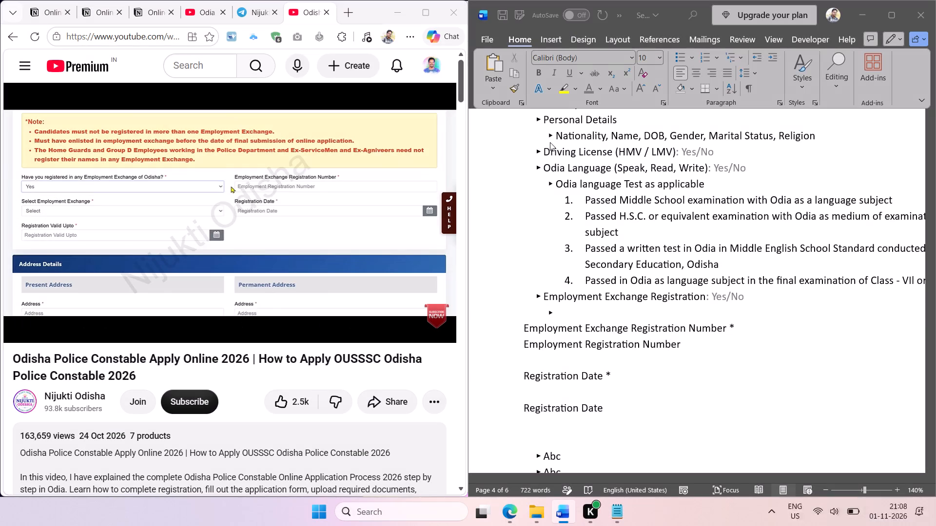
left_click(610, 413)
key("Return")
key("Return")
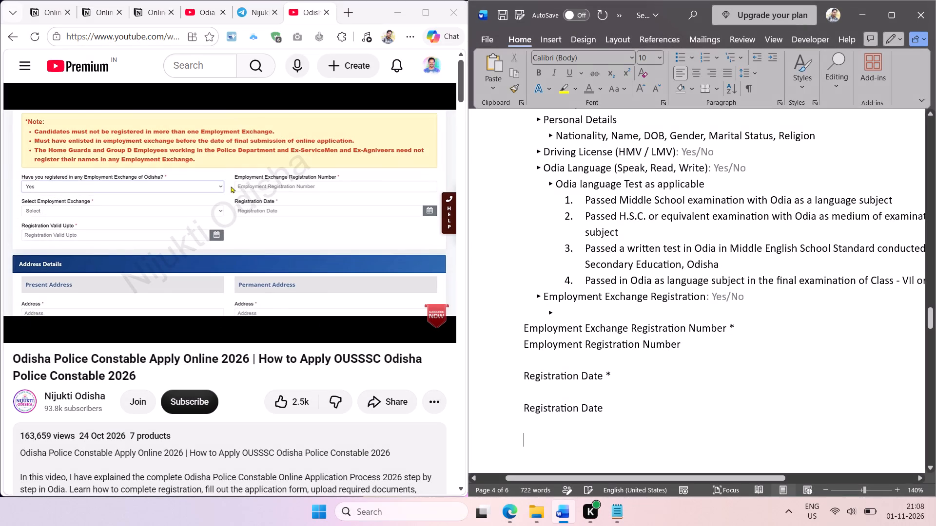
key("ctrl+v")
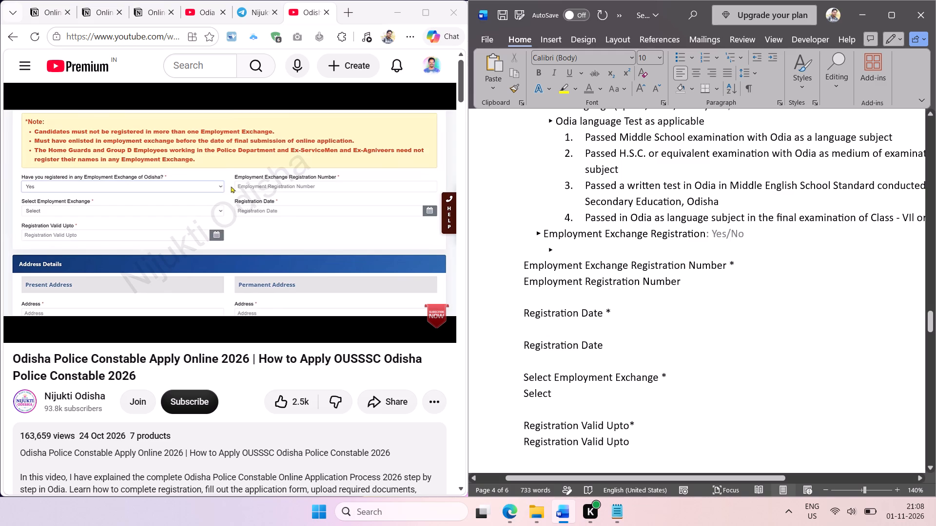
Join the pasted Employment Exchange Registration Number line to the empty sub-bullet and trim it to "Registration Number".
left_click_drag(632, 265, 587, 251)
key("BackSpace")
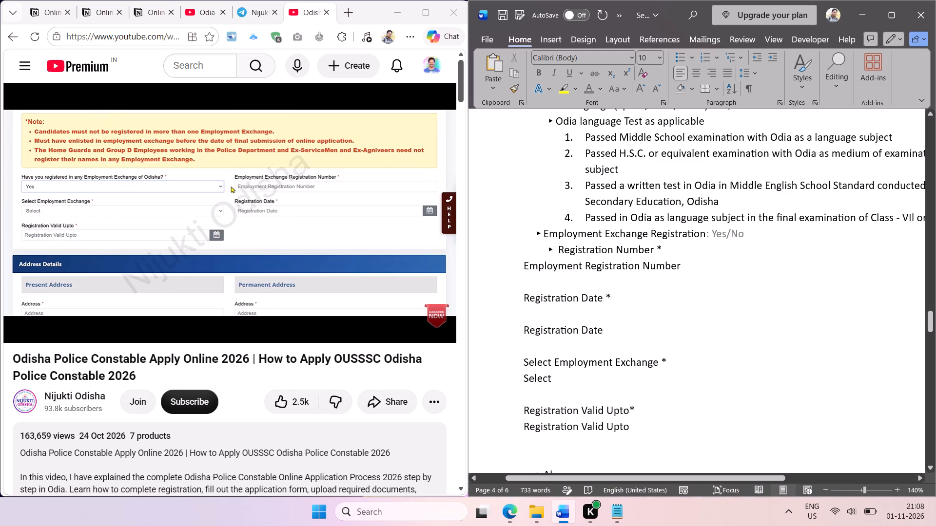
left_click(558, 248)
key("BackSpace")
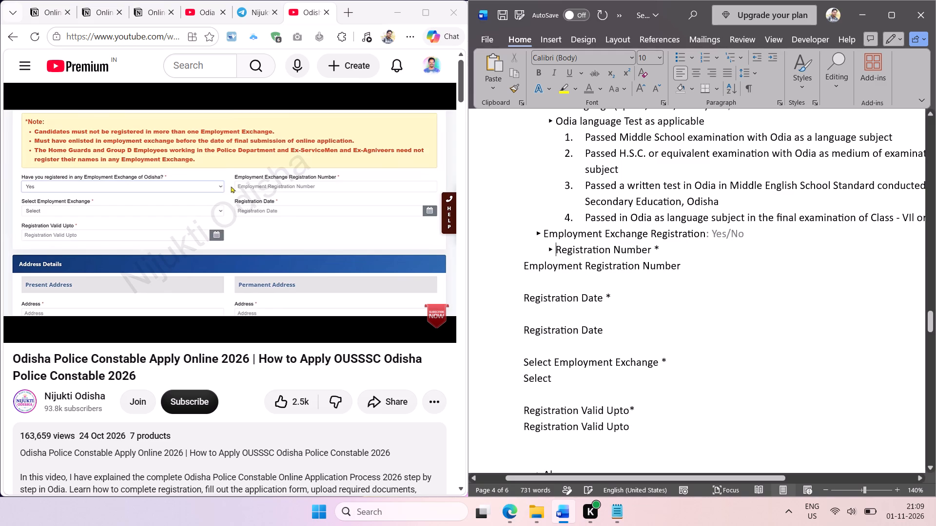
left_click(664, 248)
key("BackSpace")
key("BackSpace")
Turn the Select Employment Exchange line into an "Employment Exchange" sub-bullet and move it directly below Registration Number, without its asterisk.
left_click_drag(556, 251, 521, 250)
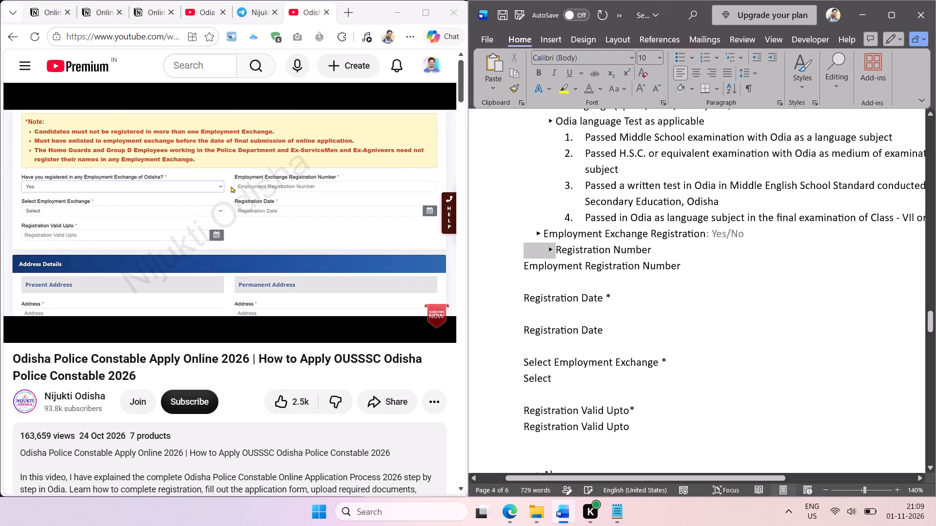
key("ctrl+c")
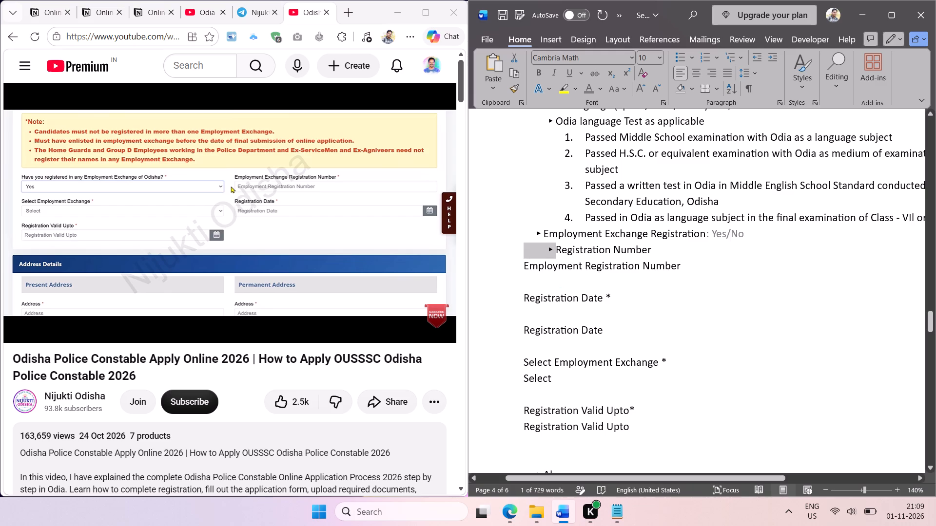
left_click_drag(552, 361, 548, 361)
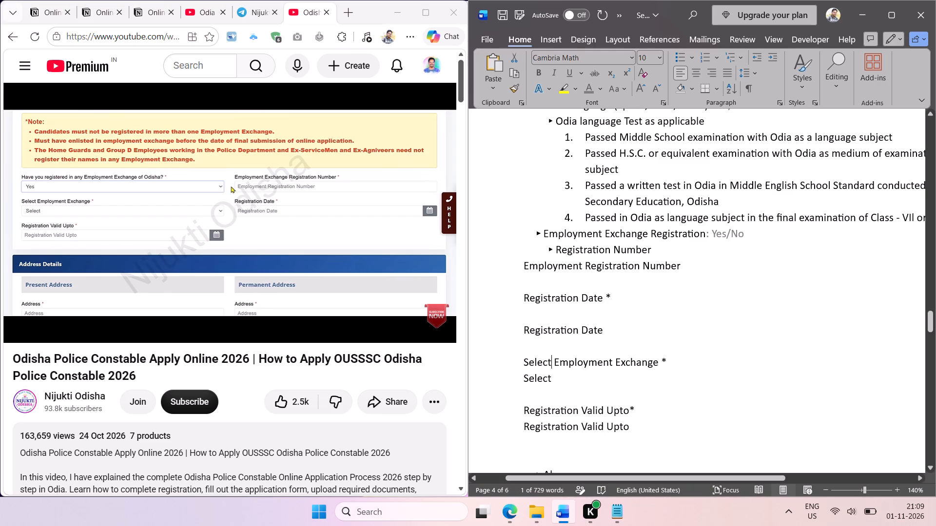
left_click_drag(548, 361, 509, 359)
key("ctrl+v")
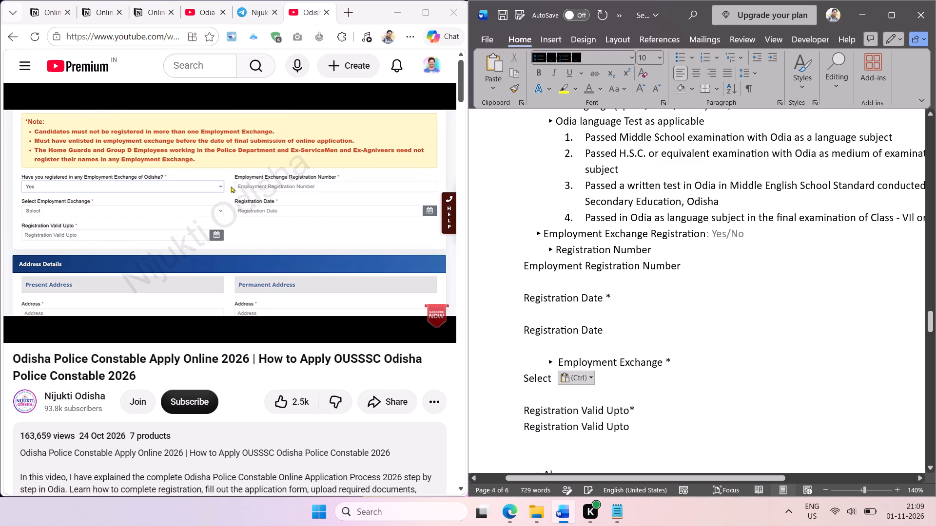
left_click(559, 362)
key("BackSpace")
left_click_drag(661, 362, 661, 362)
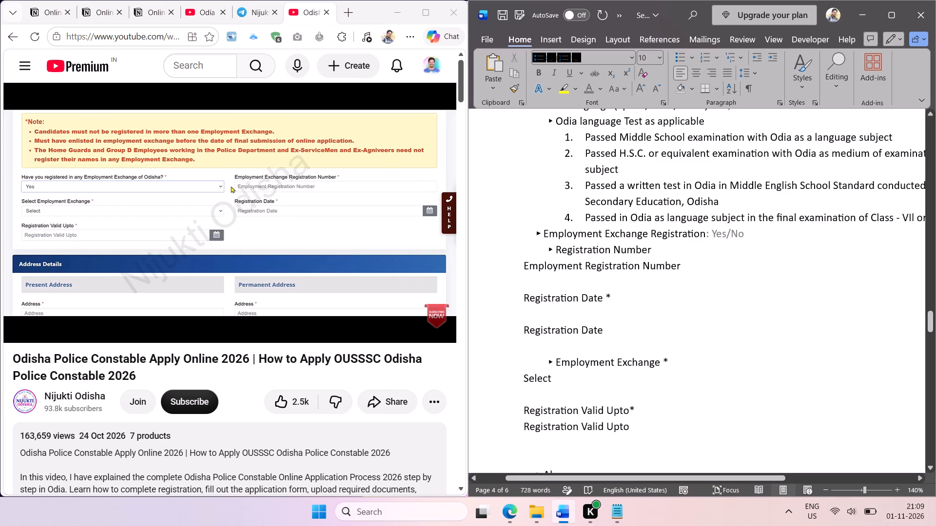
left_click_drag(661, 362, 526, 360)
key("ctrl+x")
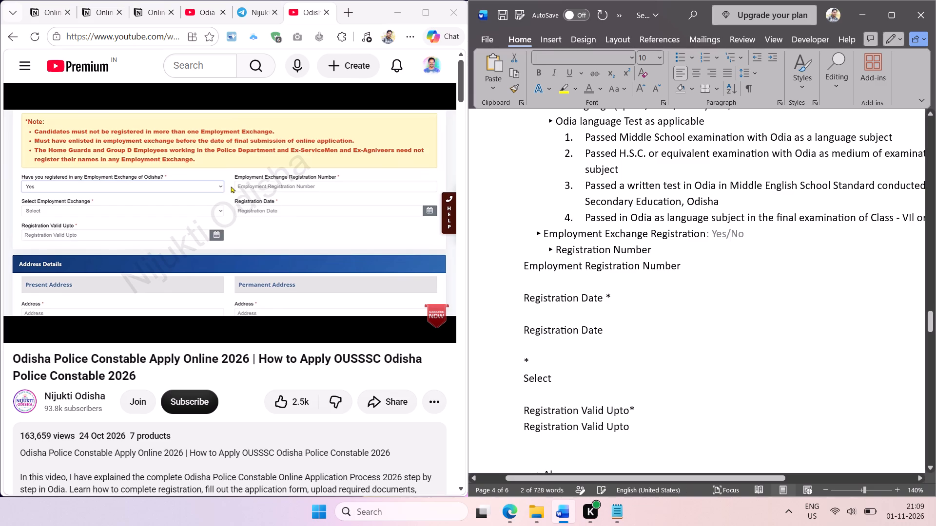
left_click(657, 252)
key("Return")
key("ctrl+v")
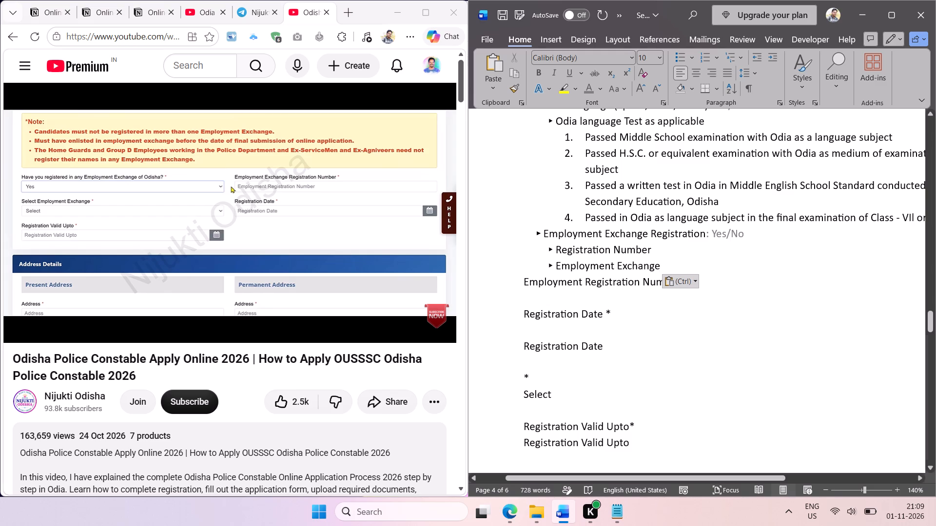
Copy the sub-bullet marker onto the starred Registration Date and Registration Valid Upto lines, replacing the leftover text above each.
left_click_drag(556, 266, 508, 264)
key("ctrl+c")
left_click_drag(524, 315, 521, 306)
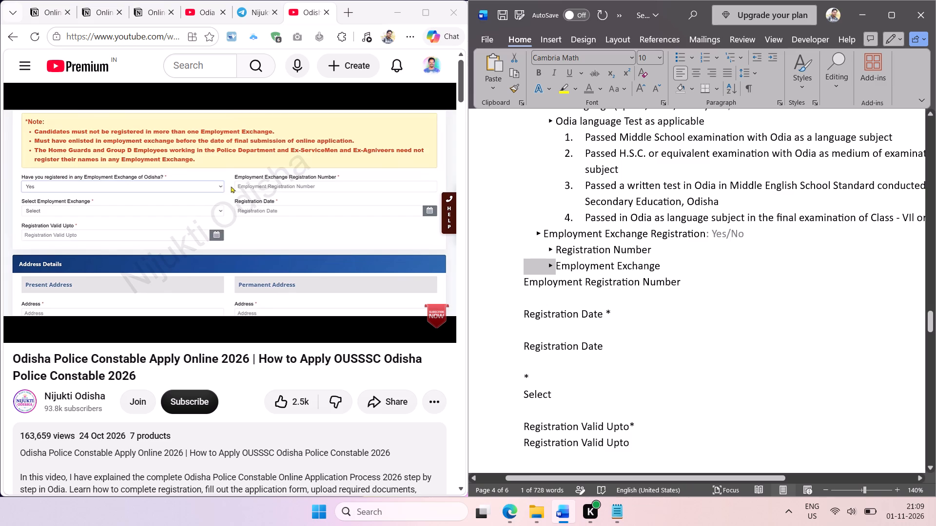
left_click_drag(521, 306, 514, 280)
key("ctrl+v")
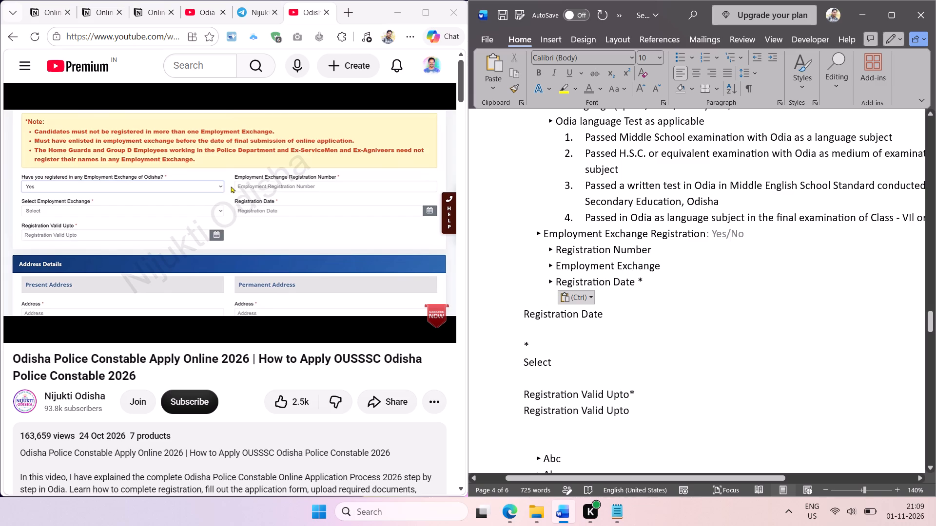
left_click_drag(522, 394, 513, 296)
key("ctrl+v")
Delete the duplicate Registration Valid Upto line below the sub-bullets.
left_click_drag(649, 306, 571, 306)
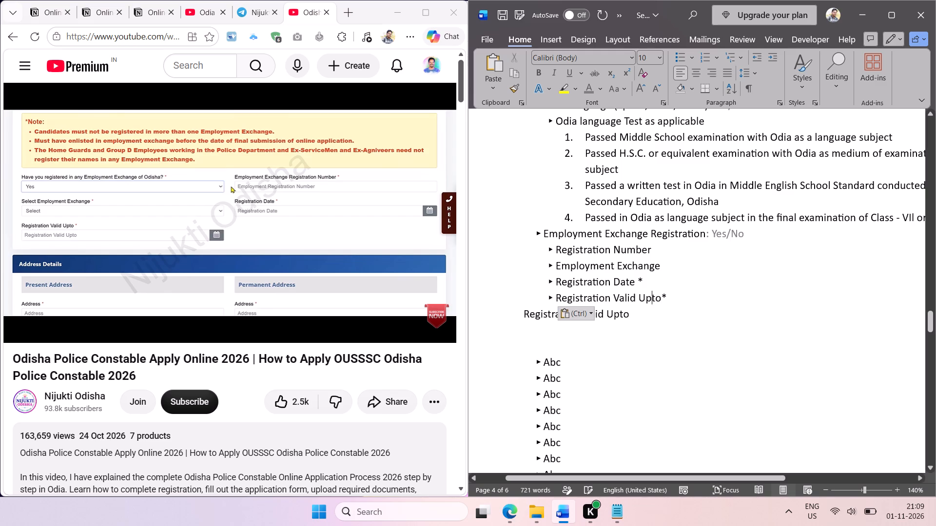
left_click_drag(571, 306, 526, 304)
left_click(636, 347)
left_click_drag(638, 319, 496, 318)
key("BackSpace")
Remove the trailing asterisks from the Registration Valid Upto and Registration Date sub-bullets and save the document.
left_click(677, 294)
key("BackSpace")
left_click(650, 276)
key("BackSpace")
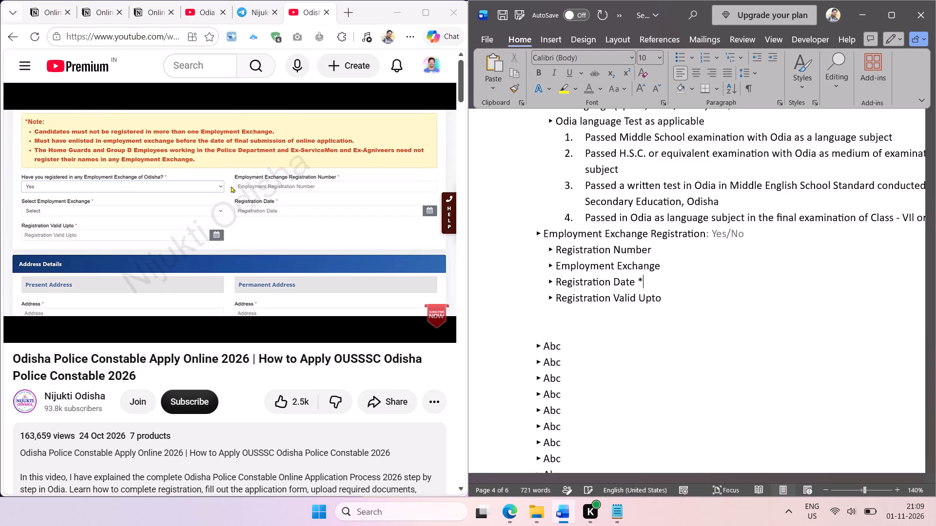
key("BackSpace")
left_click(667, 287)
left_click(672, 299)
key("BackSpace")
key("ctrl+z")
left_click(661, 320)
key("ctrl+s")
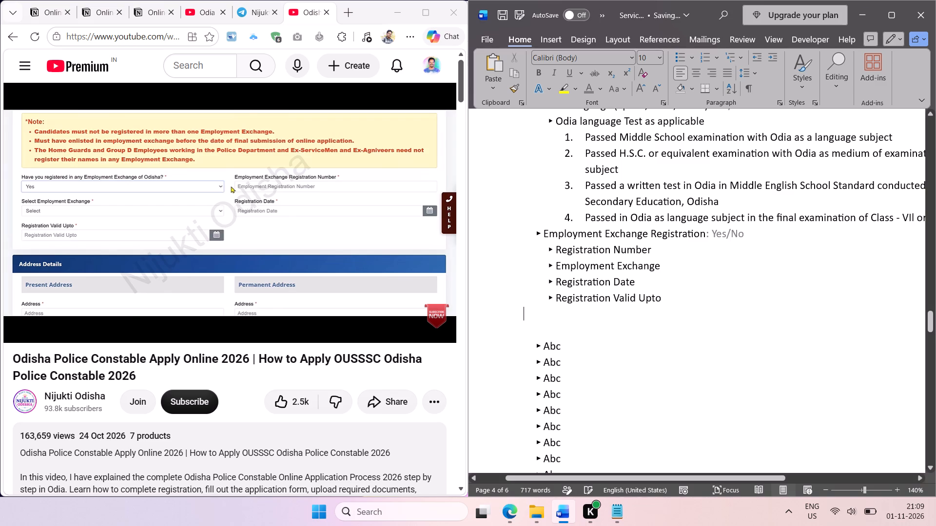
Play the tutorial video on to about 11:07 and pause it on the open Employment Exchange options list.
left_click(333, 198)
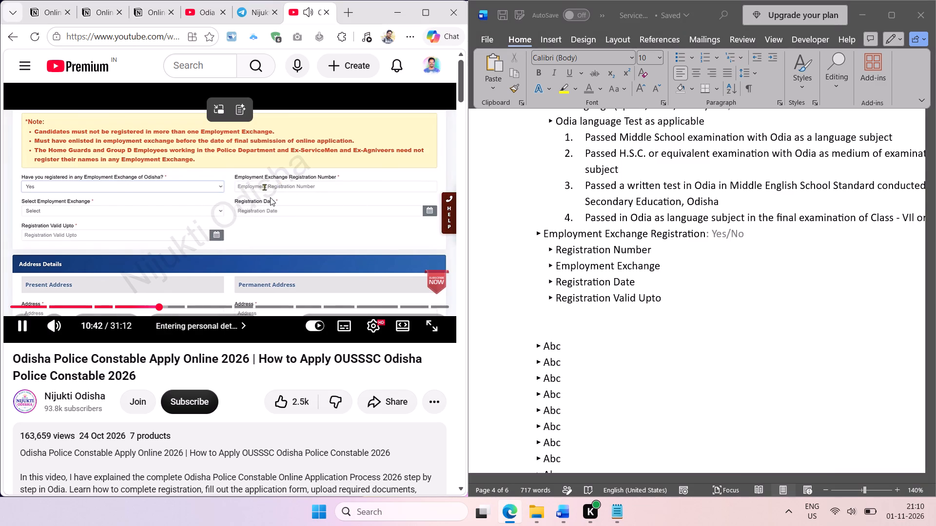
key("Right")
key("Right")
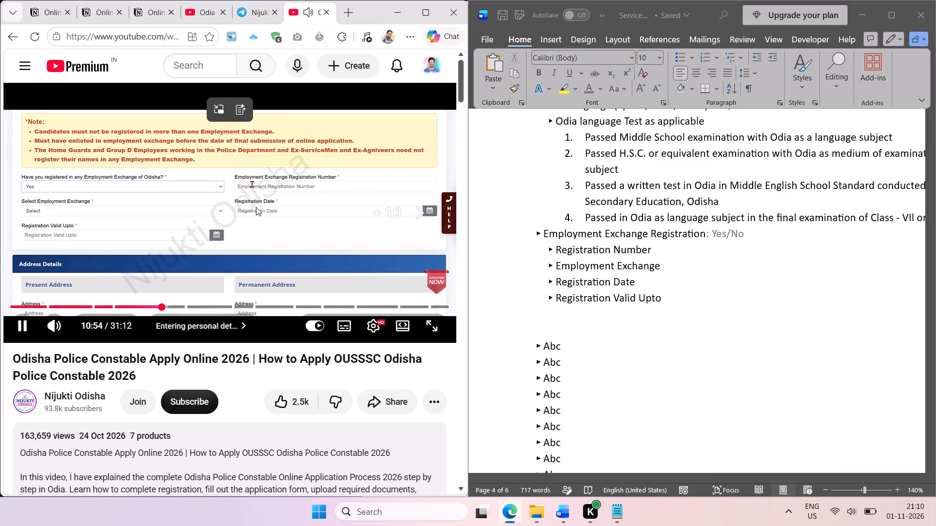
key("Right")
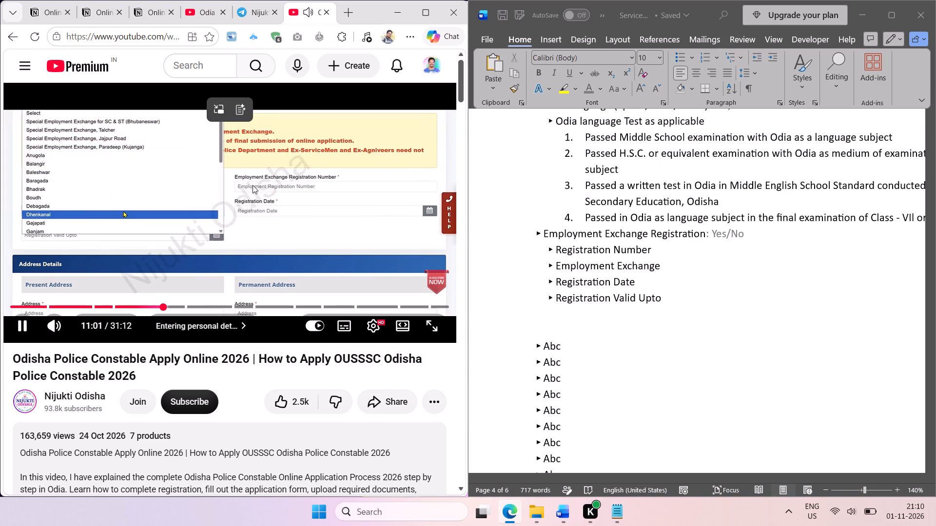
left_click(252, 185)
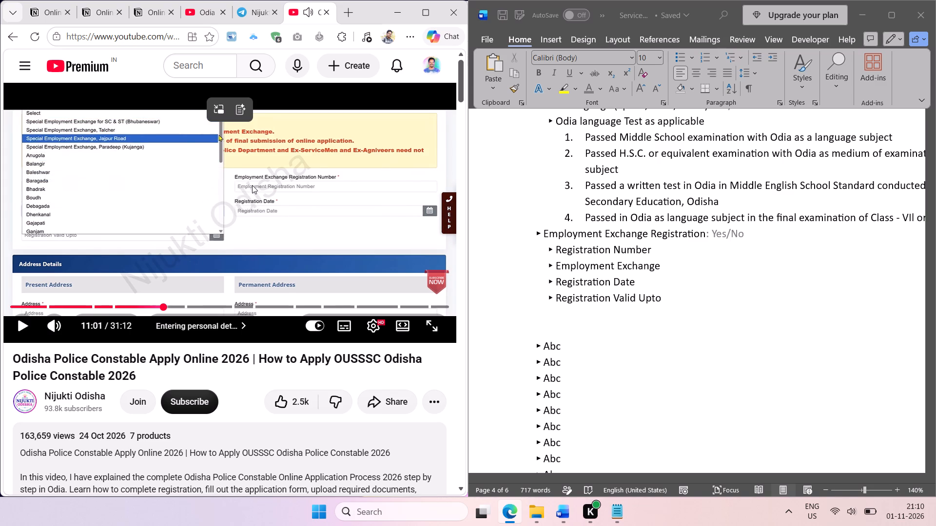
left_click(263, 183)
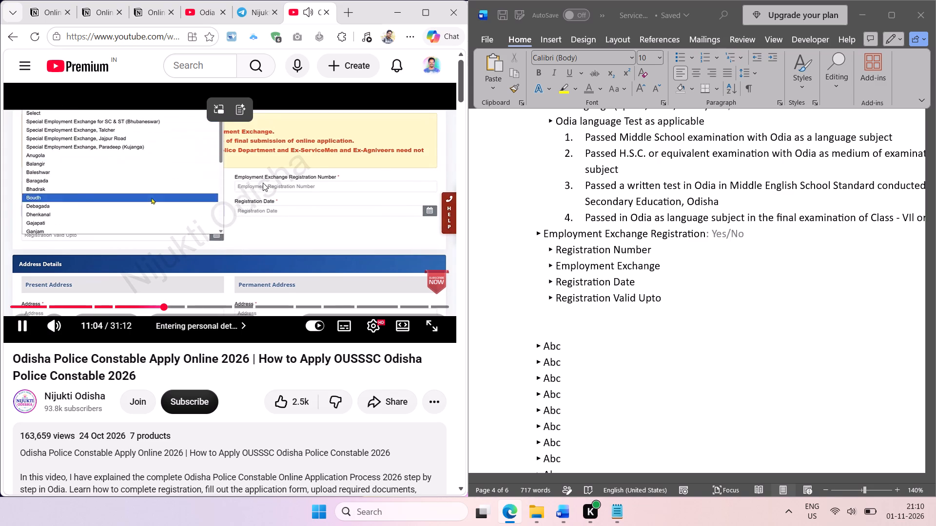
left_click(271, 151)
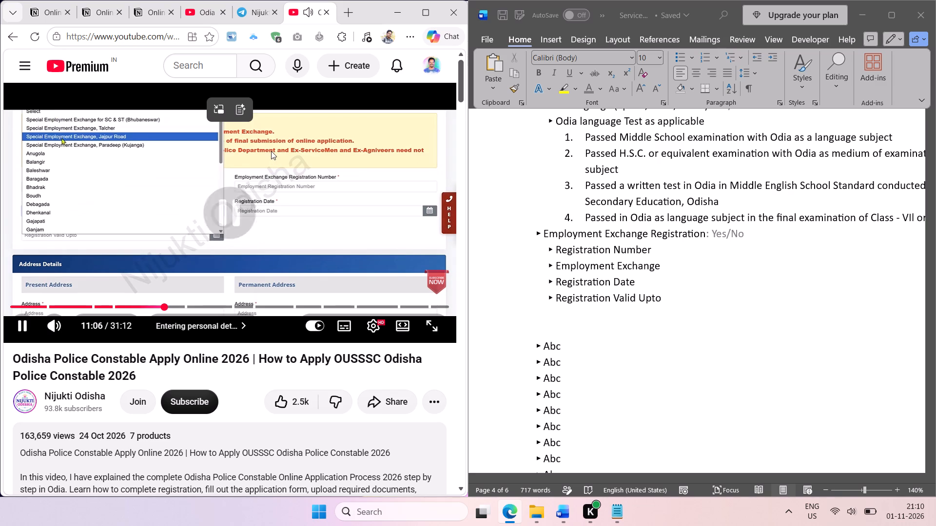
left_click(271, 151)
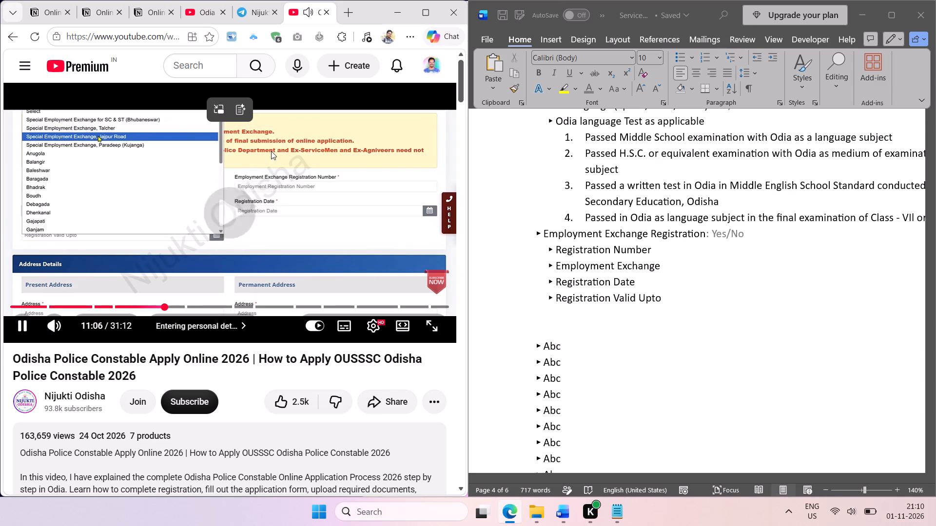
left_click(271, 151)
Append "District Name" in grey to the Employment Exchange sub-bullet in the Word document.
left_click(685, 263)
left_click(671, 262)
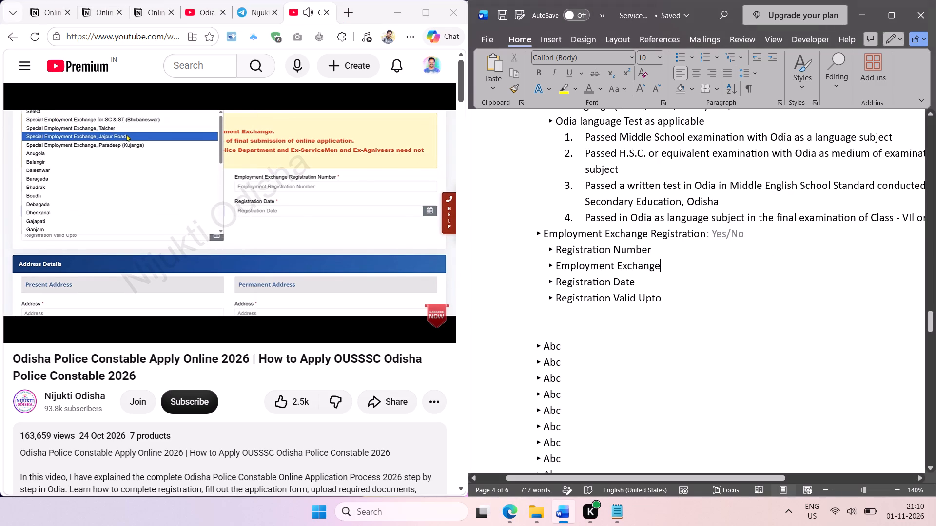
key("space")
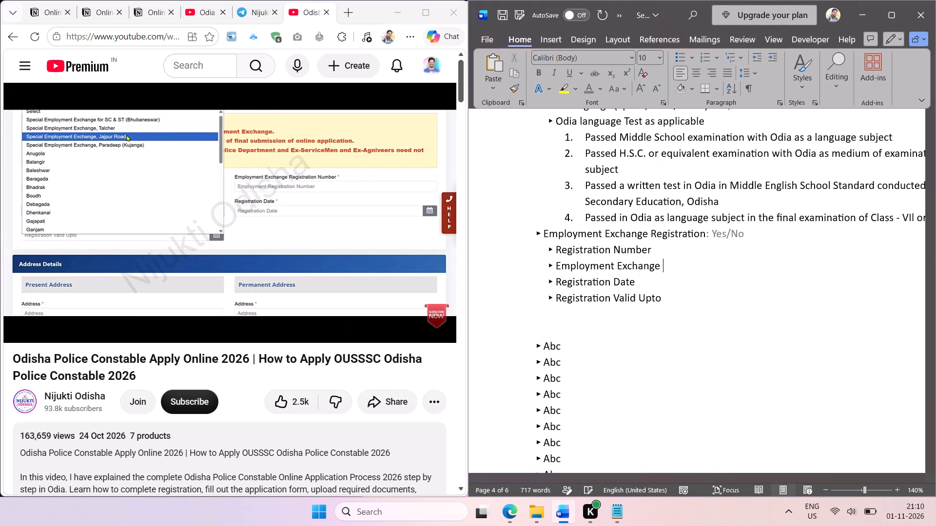
type("District Name")
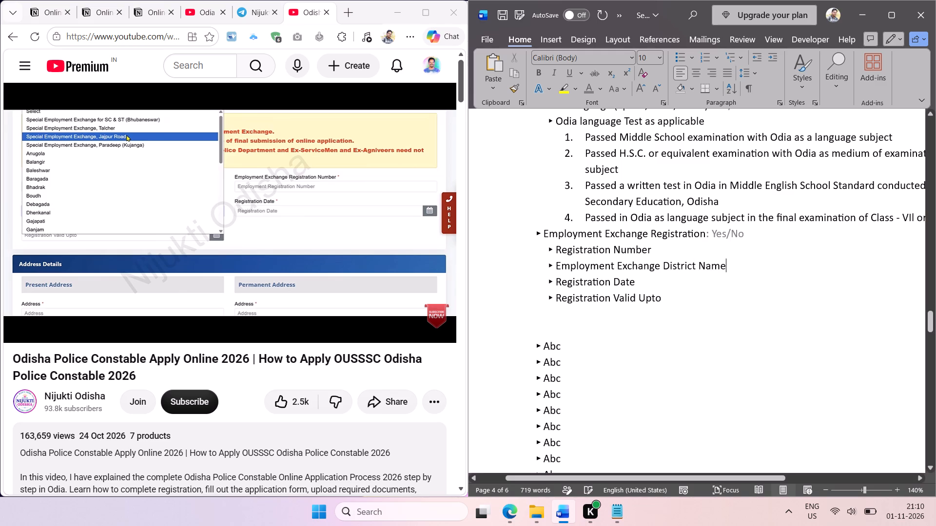
left_click_drag(733, 262, 662, 265)
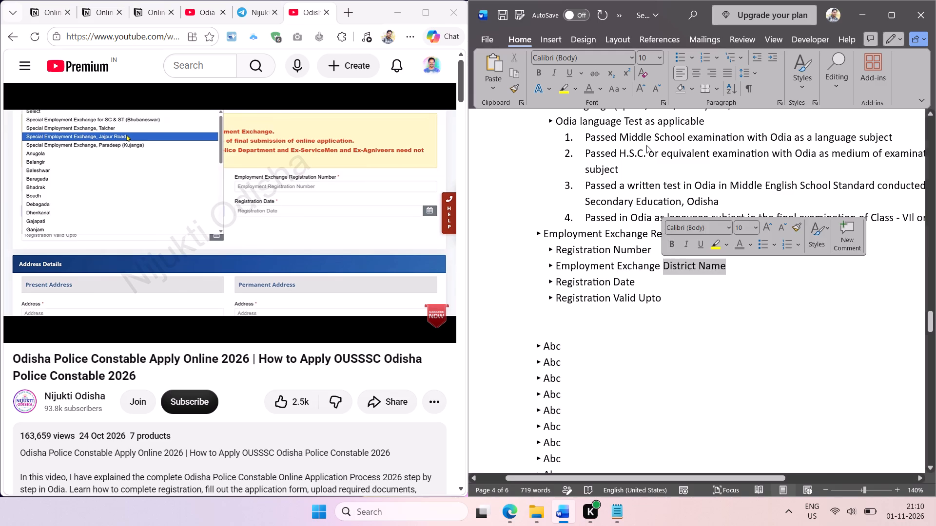
left_click(590, 87)
left_click(721, 301)
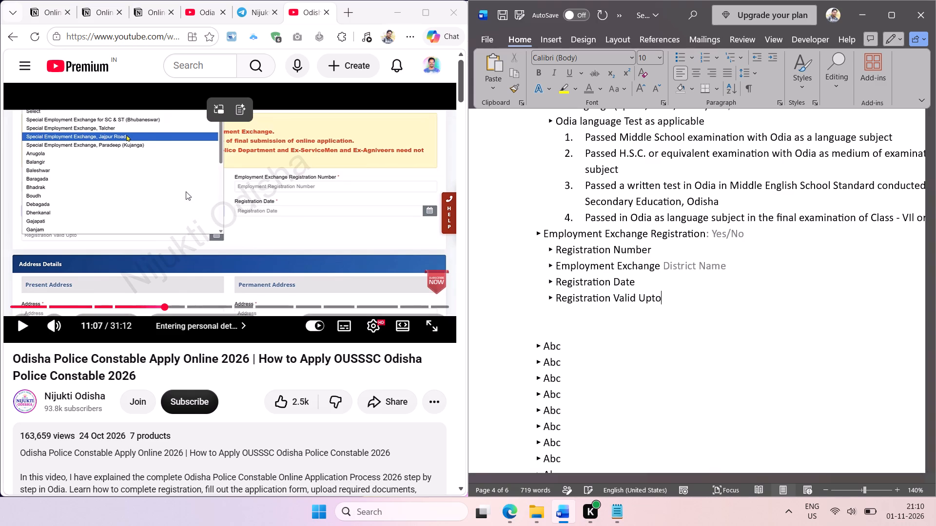
Resume the tutorial video from 11:07.
left_click(186, 191)
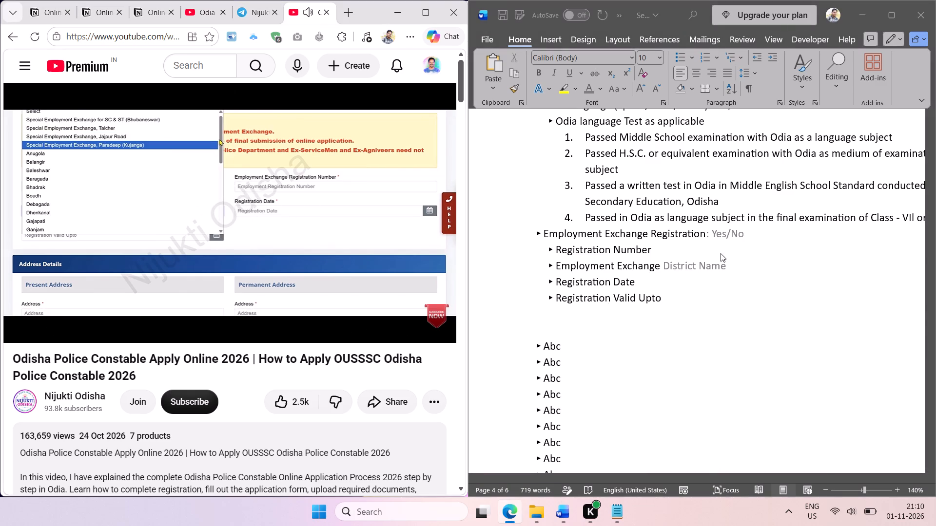
In the Word document, remove the colon after Employment Exchange Registration and enclose its grey Yes/No in parentheses.
left_click(709, 232)
left_click(713, 232)
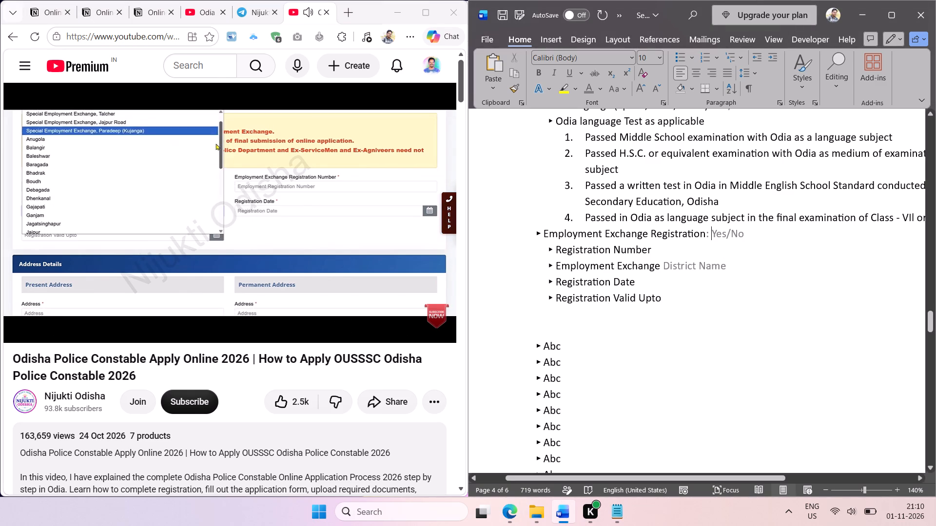
key("BackSpace")
key("space")
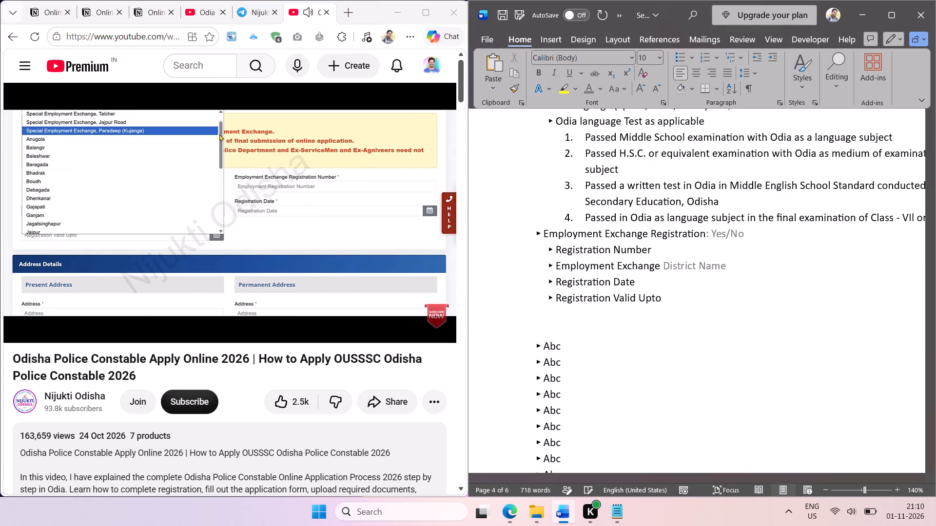
key("BackSpace")
key("BackSpace")
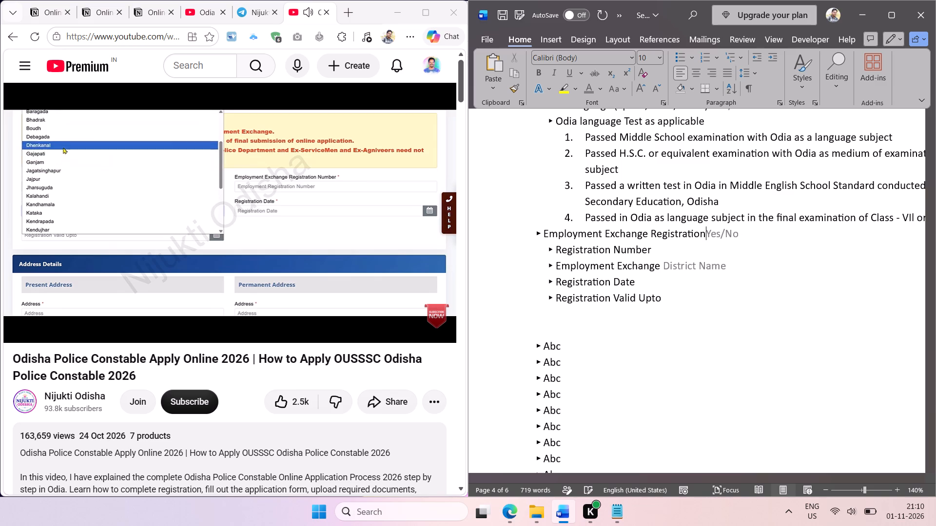
key("space")
key("shift+parenleft")
key("End")
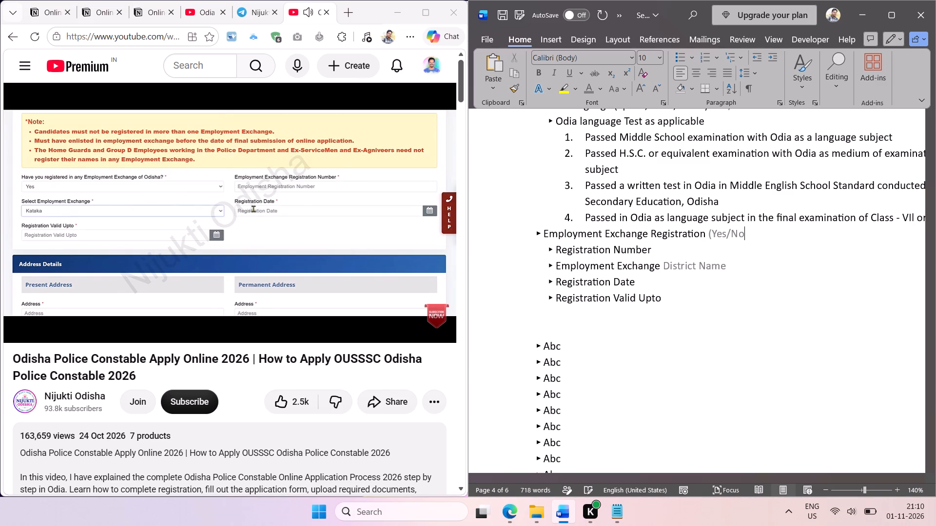
key("shift+parenright")
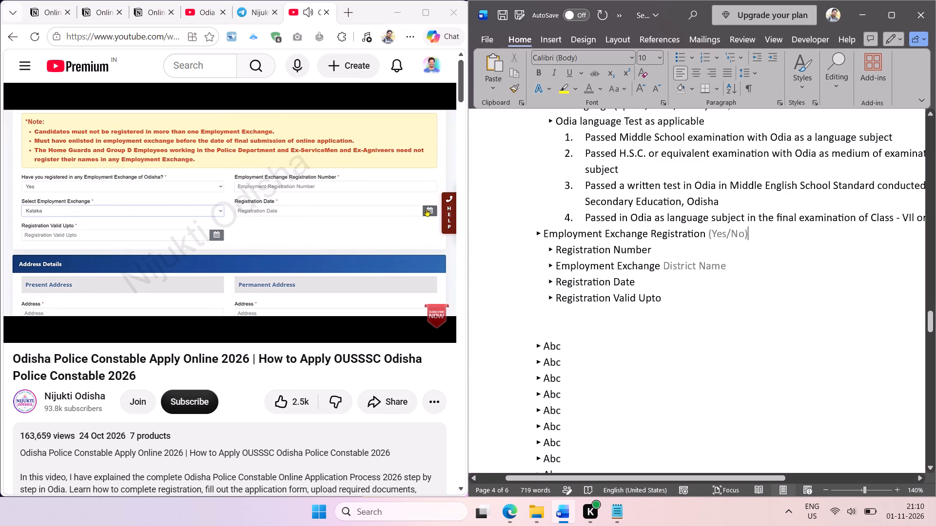
Enclose the grey District Name text in the Employment Exchange sub-bullet in parentheses.
left_click(665, 264)
key("shift+parenleft")
key("End")
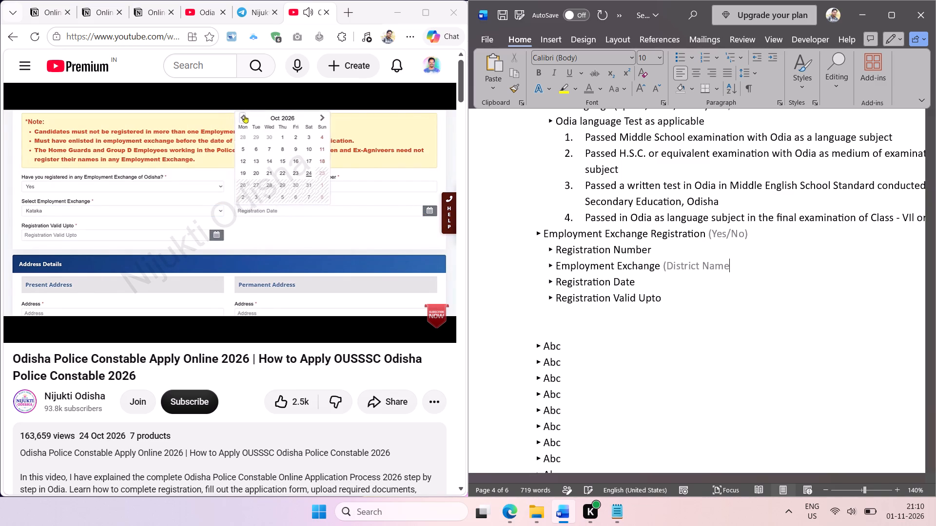
key("shift+parenright")
Replace the colon and Yes/No on the Odia Language bullet with the grey "(Yes/No)" copied from Employment Exchange Registration.
scroll(751, 267, "up", 1)
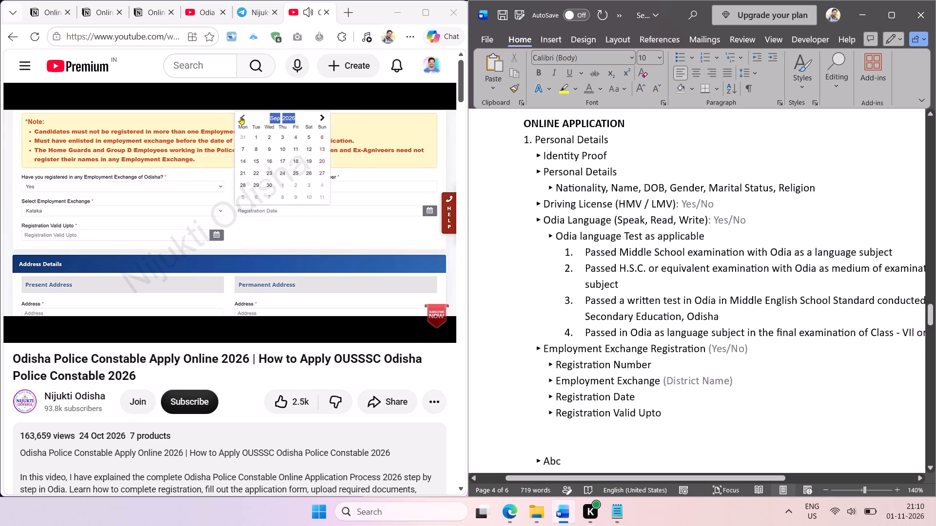
scroll(751, 267, "up", 1)
left_click_drag(756, 376, 707, 384)
key("ctrl+c")
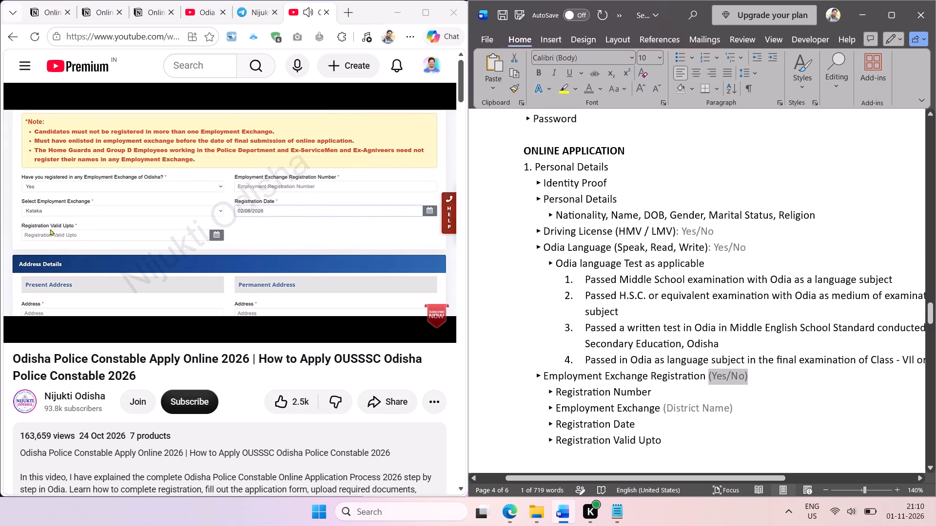
left_click_drag(753, 247, 711, 251)
key("BackSpace")
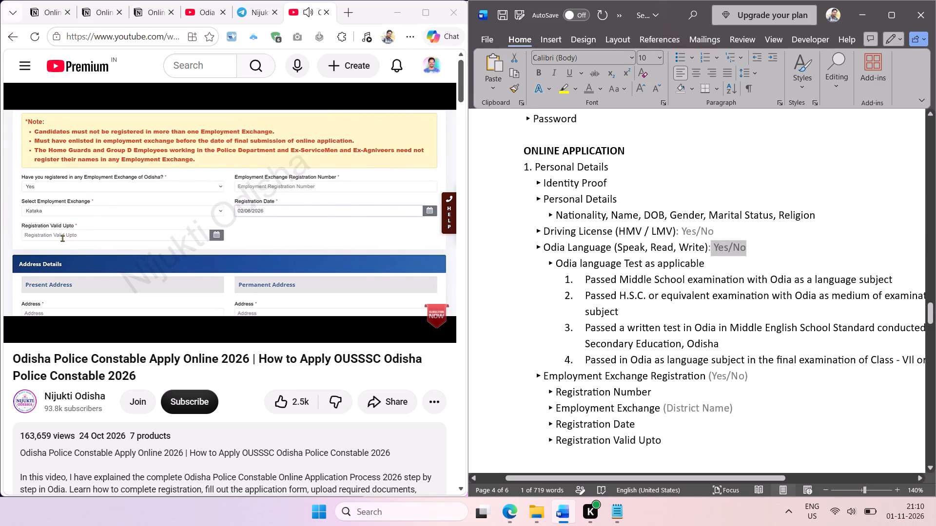
key("BackSpace")
key("space")
key("ctrl+v")
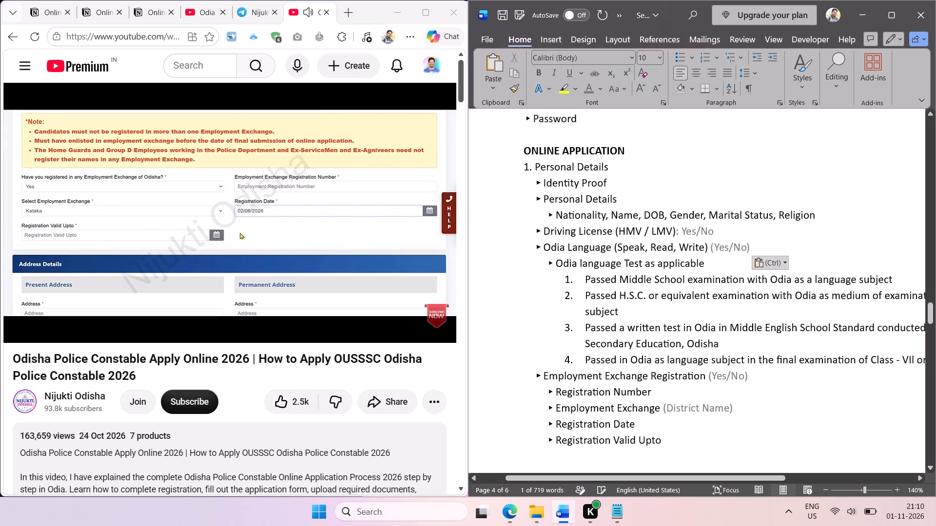
Replace the colon and Yes/No on the Driving License bullet with the copied grey "(Yes/No)" and save the document.
left_click_drag(720, 231, 684, 231)
key("BackSpace")
key("BackSpace")
key("BackSpace")
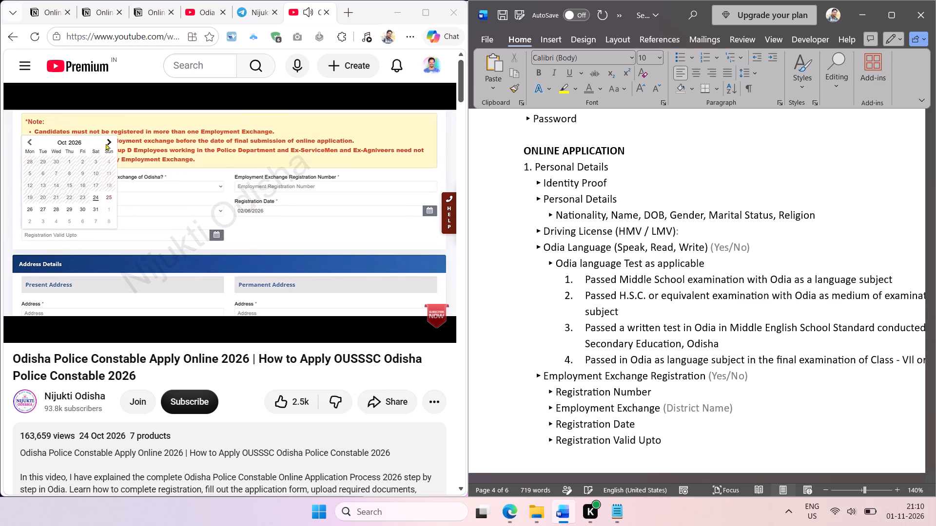
key("space")
key("ctrl+v")
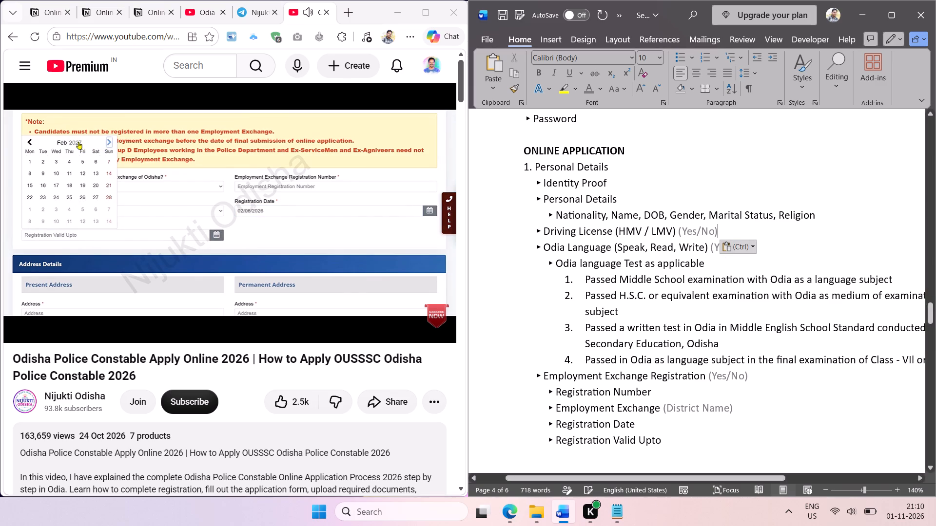
scroll(663, 257, "down", 2)
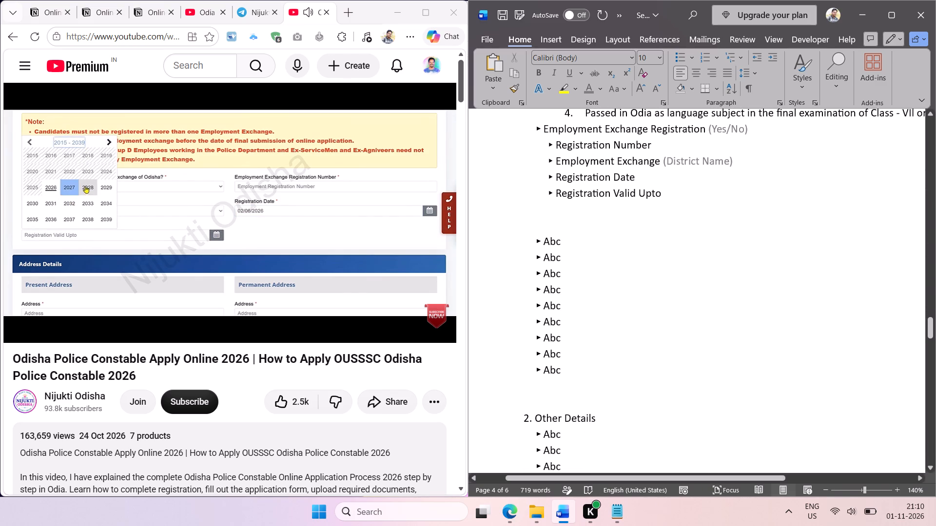
scroll(686, 232, "down", 1)
left_click(686, 228)
key("ctrl+s")
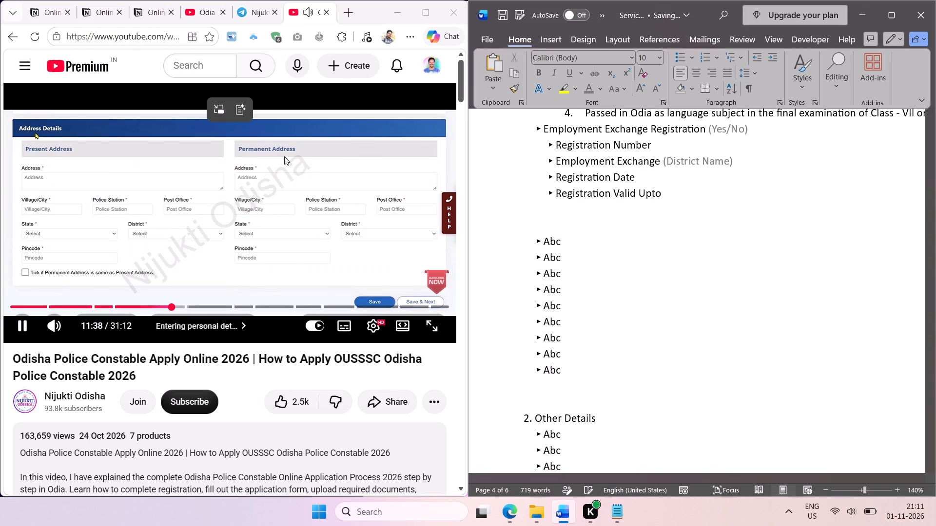
Pause the tutorial video at 11:39 on Address Details and copy the Present Address block's text with screen text extraction.
left_click(273, 144)
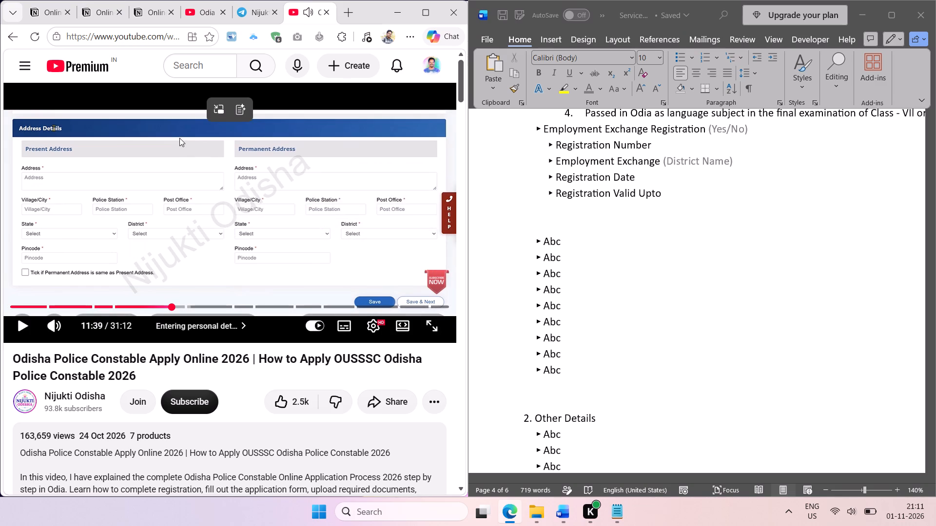
key("shift+super+t")
left_click_drag(13, 118, 130, 237)
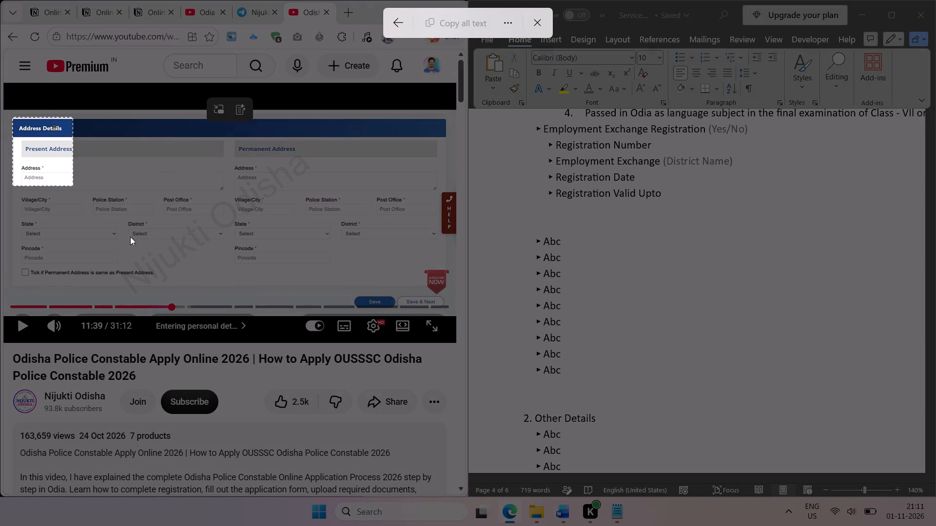
left_click_drag(130, 237, 234, 297)
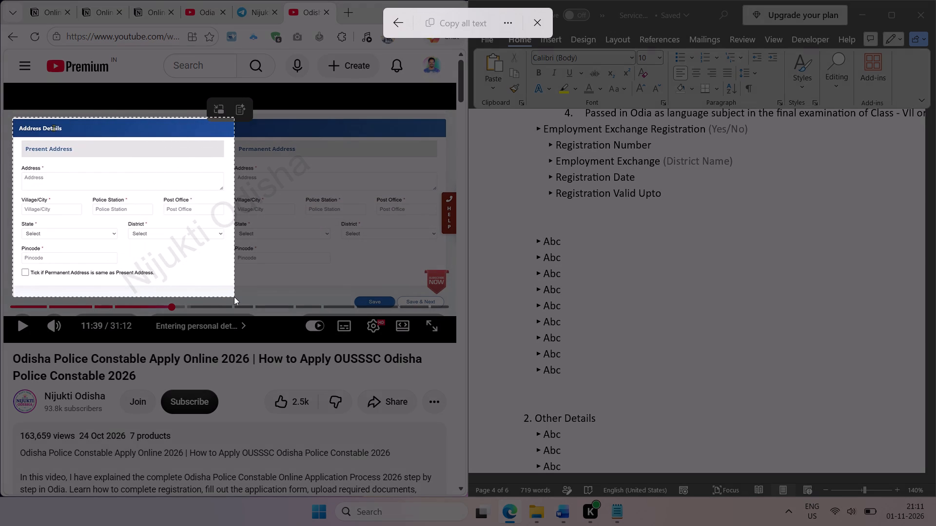
left_click_drag(234, 297, 231, 295)
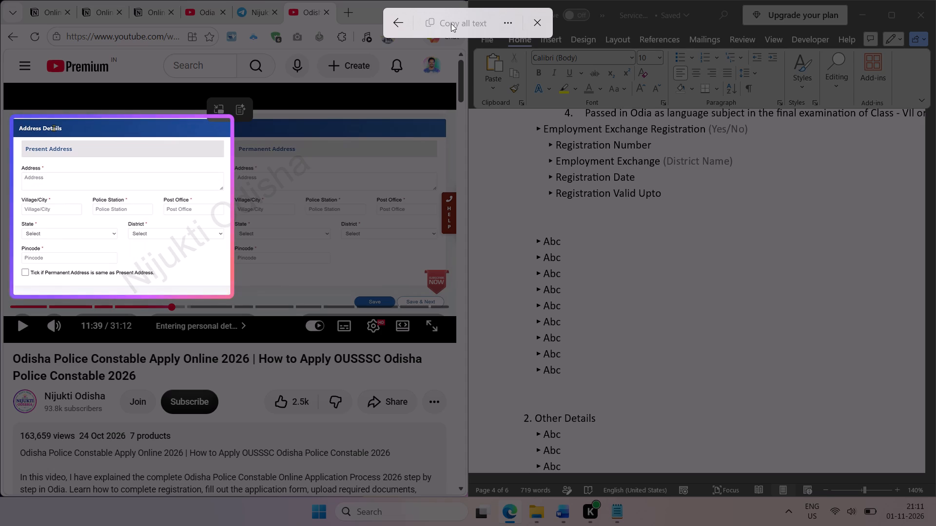
left_click(450, 20)
Insert blank lines after the first Abc bullet in Word's Personal Details section and paste the captured address text there.
left_click(595, 247)
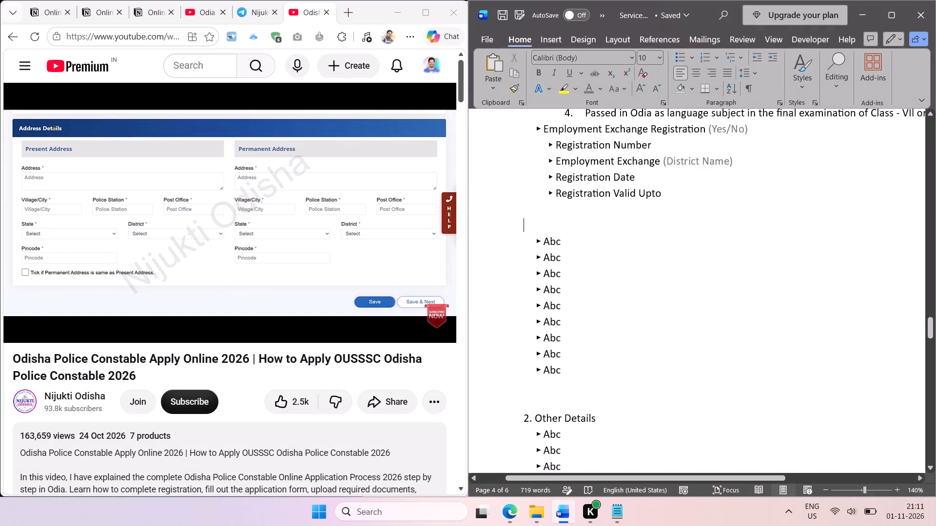
left_click(567, 249)
key("Return")
key("Return")
key("Return")
left_click(540, 279)
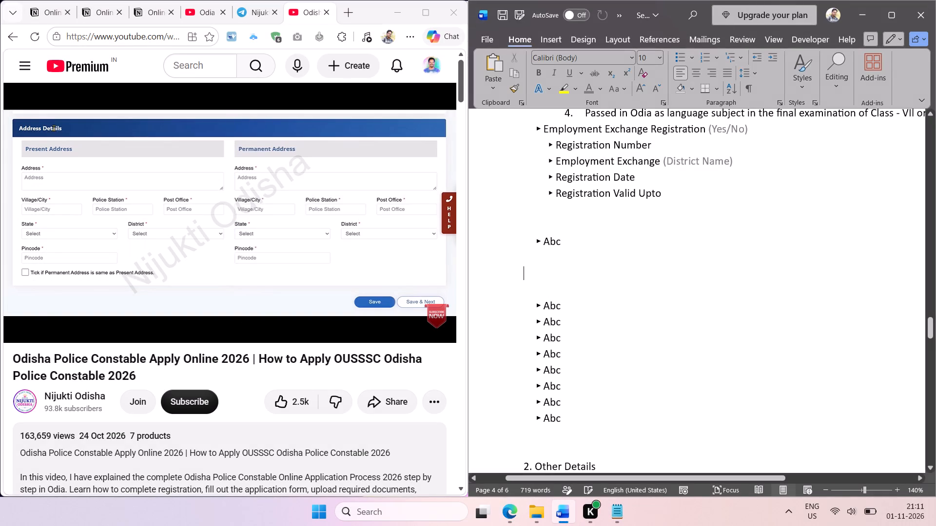
key("ctrl+v")
Delete the blank lines between the Registration Valid Upto sub-bullet and the Abc bullet below it.
scroll(583, 265, "up", 1)
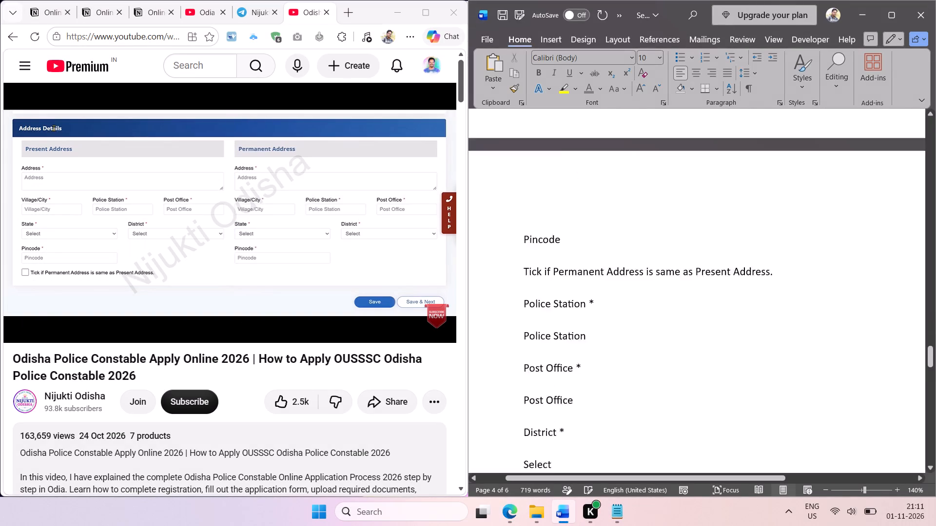
scroll(583, 265, "up", 3)
scroll(591, 313, "up", 1)
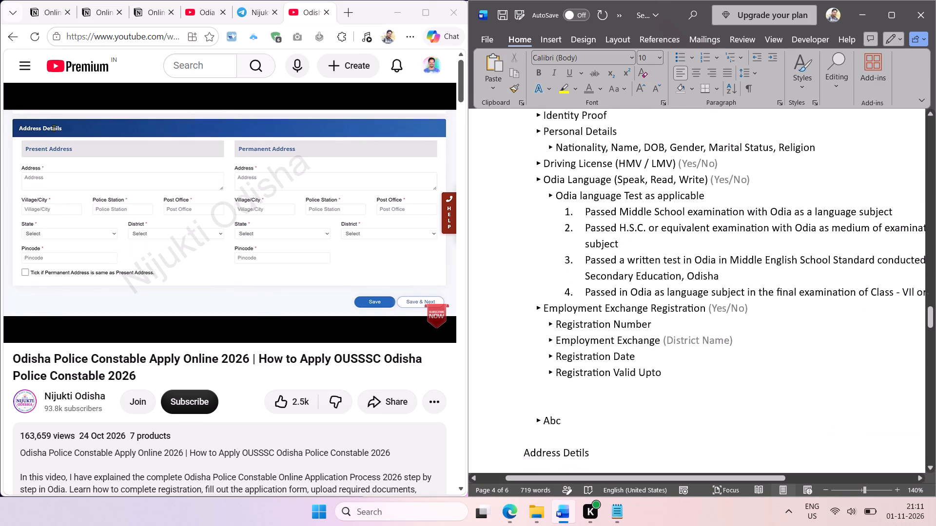
scroll(582, 336, "up", 1)
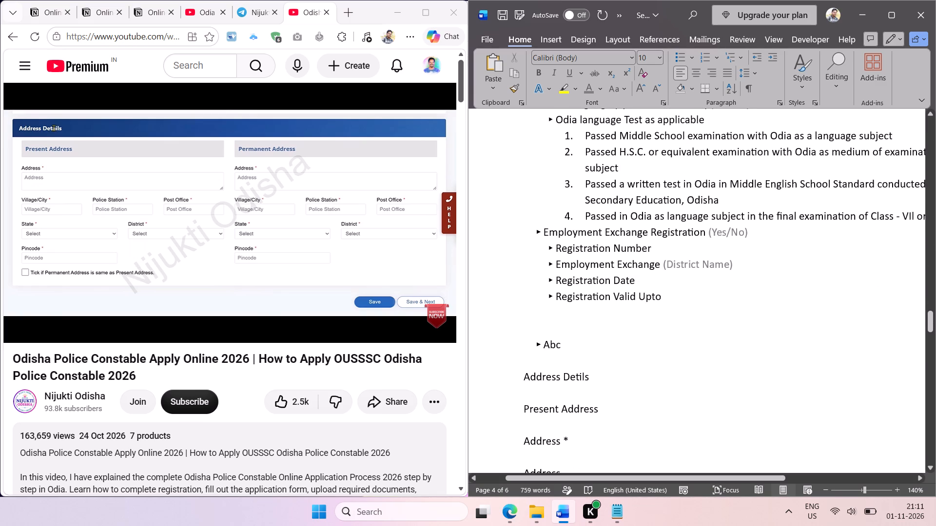
left_click(559, 330)
key("BackSpace")
key("BackSpace")
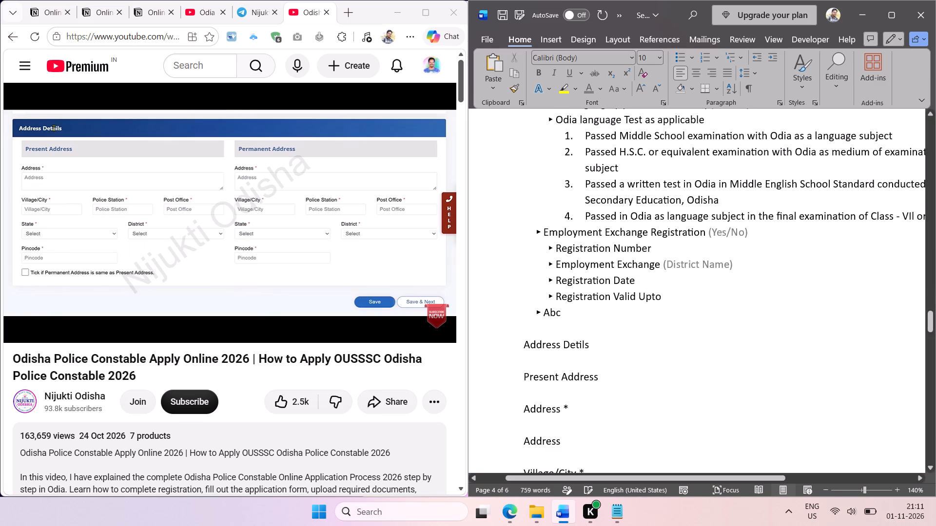
Replace the Abc bullet's text with the "Address Detils" heading copied from the pasted text, removing the leading space.
left_click_drag(592, 344, 534, 344)
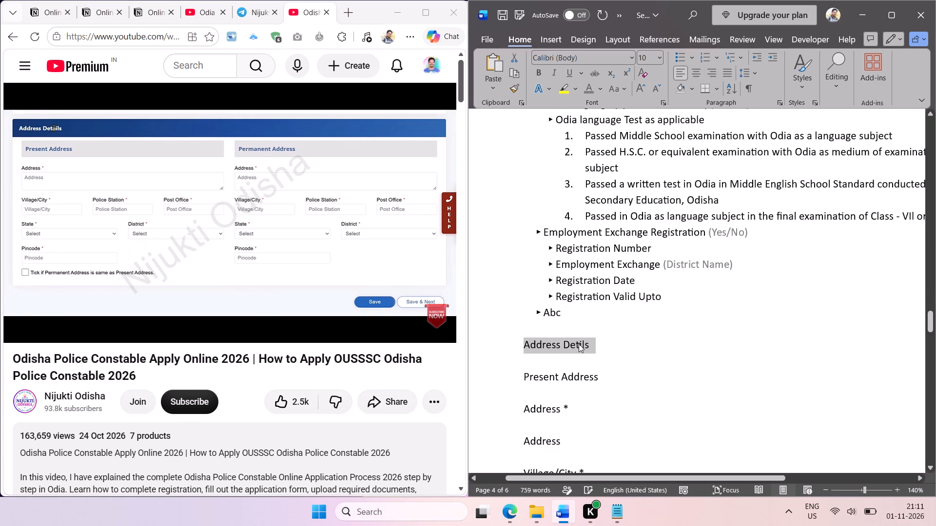
key("ctrl+c")
double_click(554, 315)
key("ctrl+v")
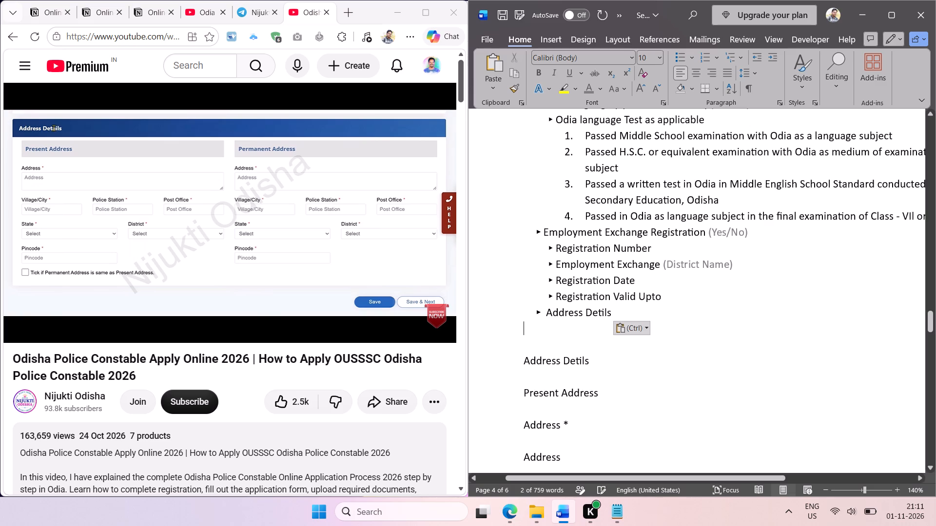
left_click(546, 315)
key("BackSpace")
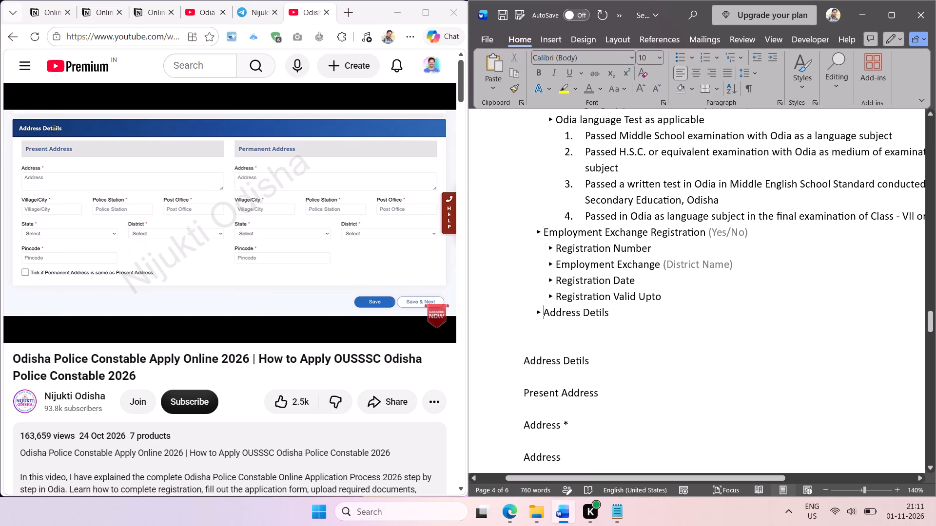
Append "(Present, " to the Address Detils bullet, copying the word Present from the pasted text below.
left_click_drag(600, 394, 537, 397)
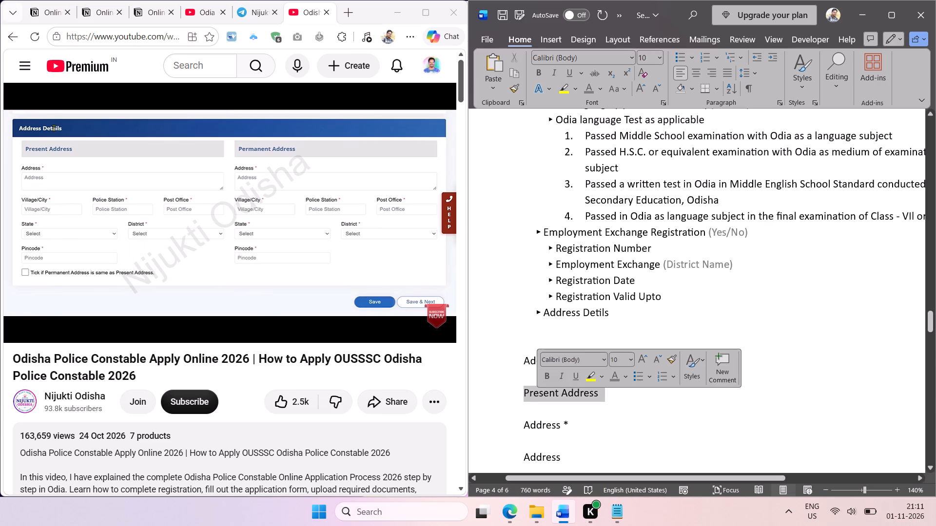
left_click(538, 400)
double_click(544, 393)
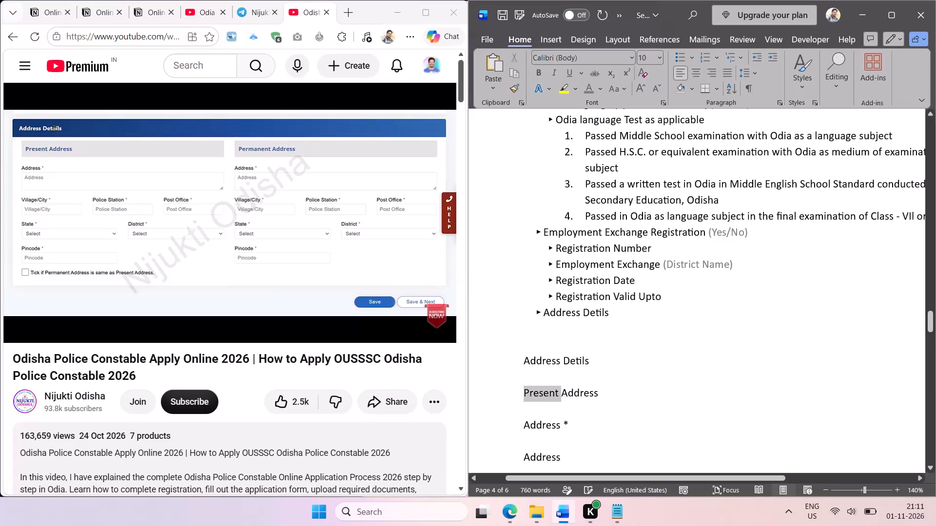
key("ctrl+c")
left_click(616, 318)
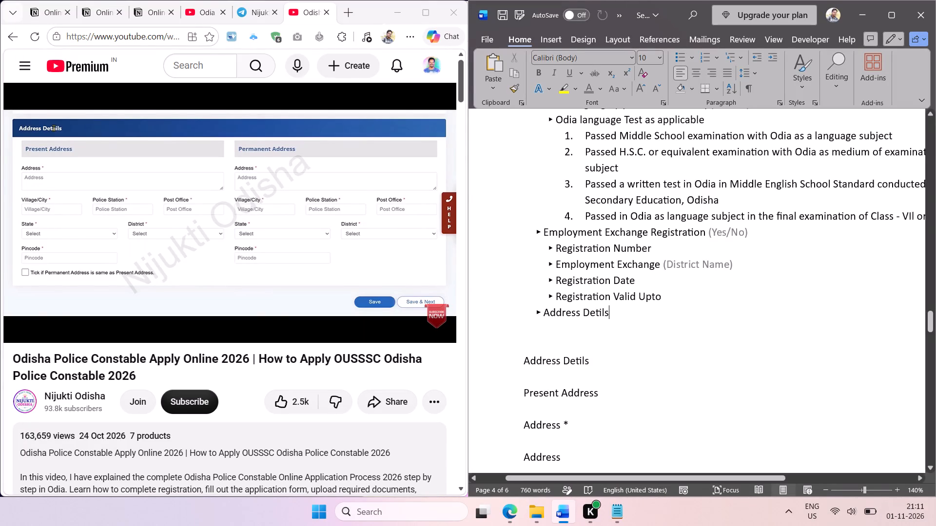
key("space")
key("shift+parenleft")
key("ctrl+v")
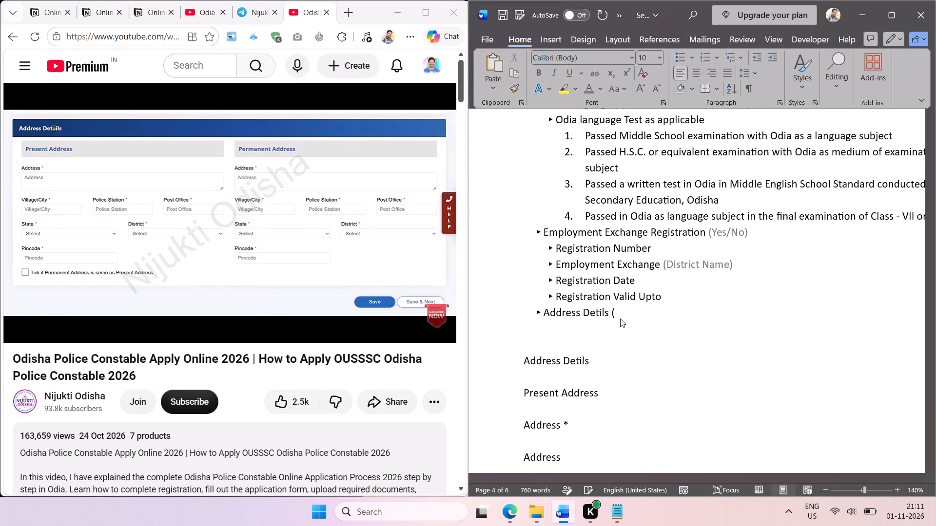
type(",")
key("space")
Copy "Permanent" from the pasted tick-box sentence and complete the Address Detils bullet's bracket with "Permanent)".
scroll(627, 203, "down", 2)
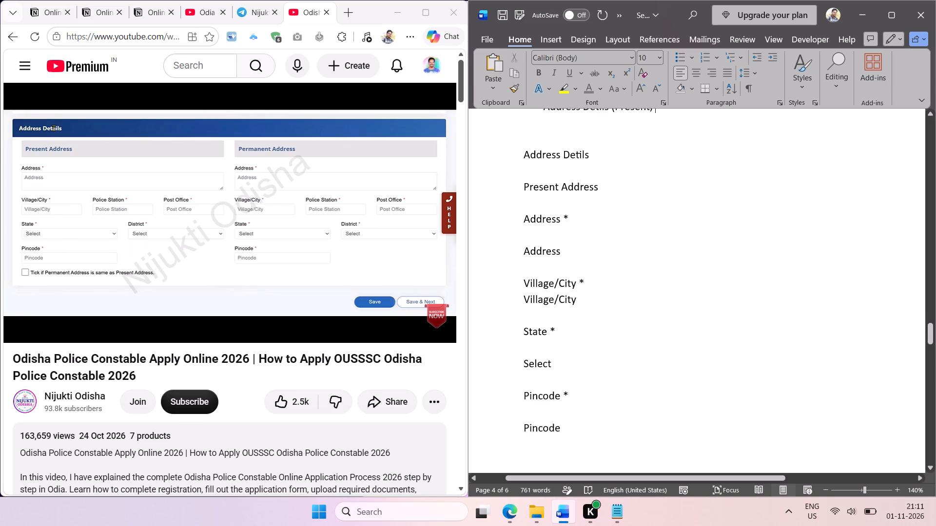
scroll(600, 268, "down", 1)
scroll(554, 327, "down", 3)
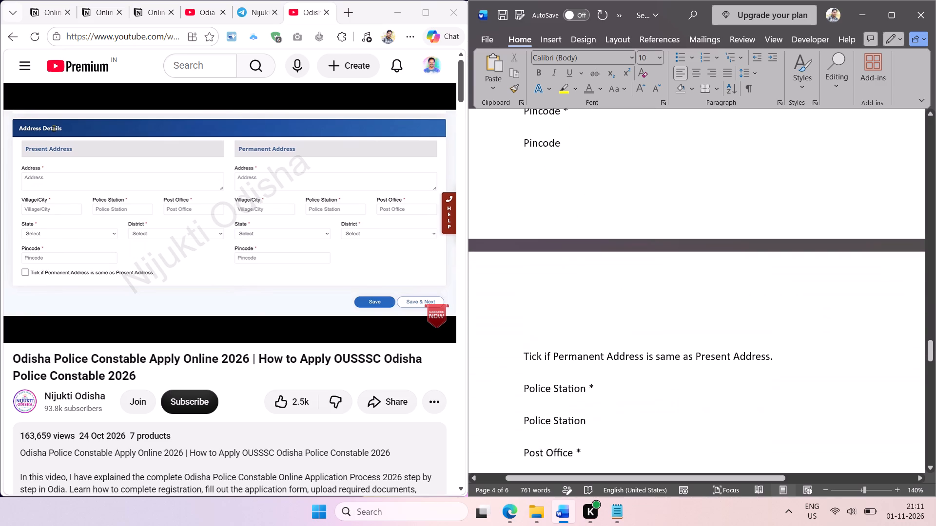
double_click(578, 349)
key("ctrl+c")
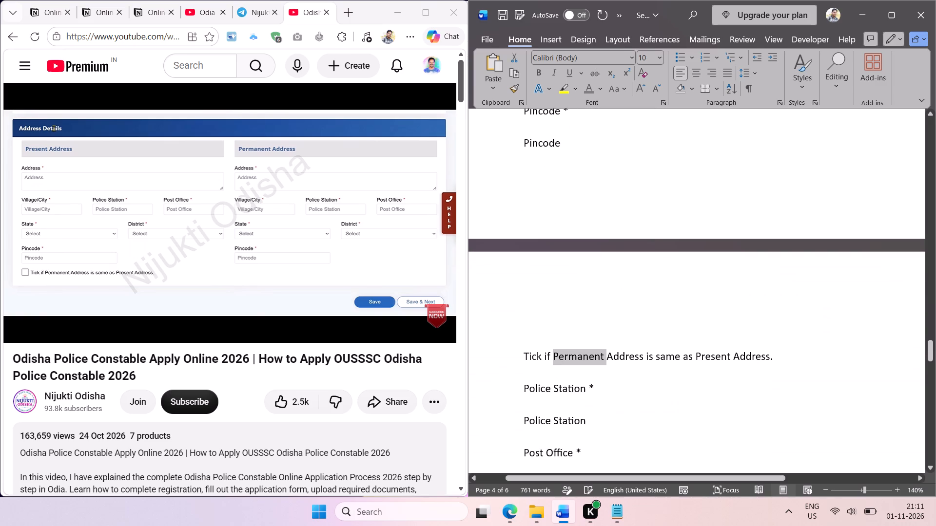
scroll(675, 257, "up", 1)
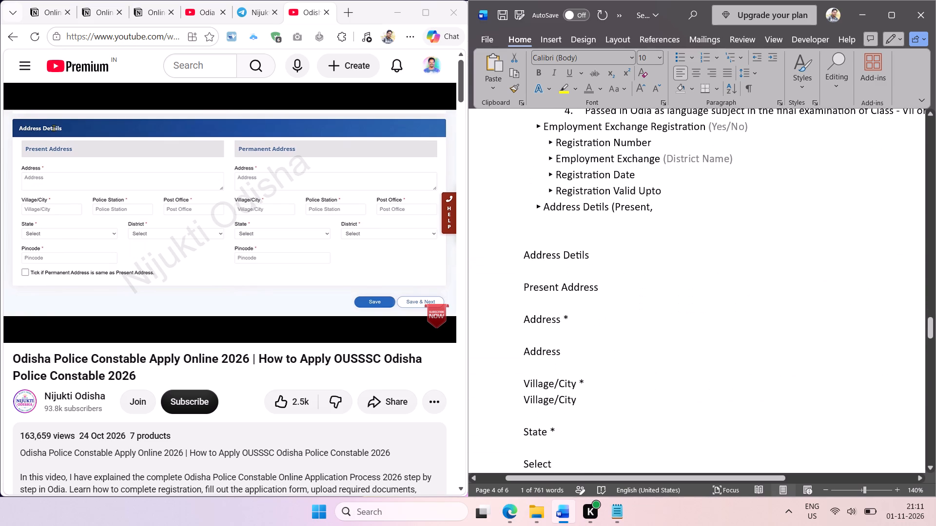
scroll(644, 266, "up", 1)
left_click(671, 210)
key("ctrl+v")
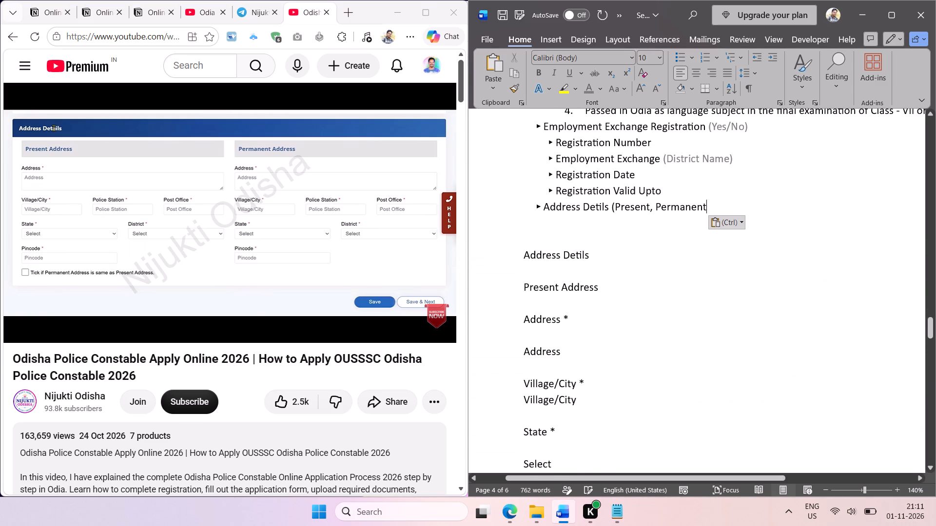
key("shift+parenright")
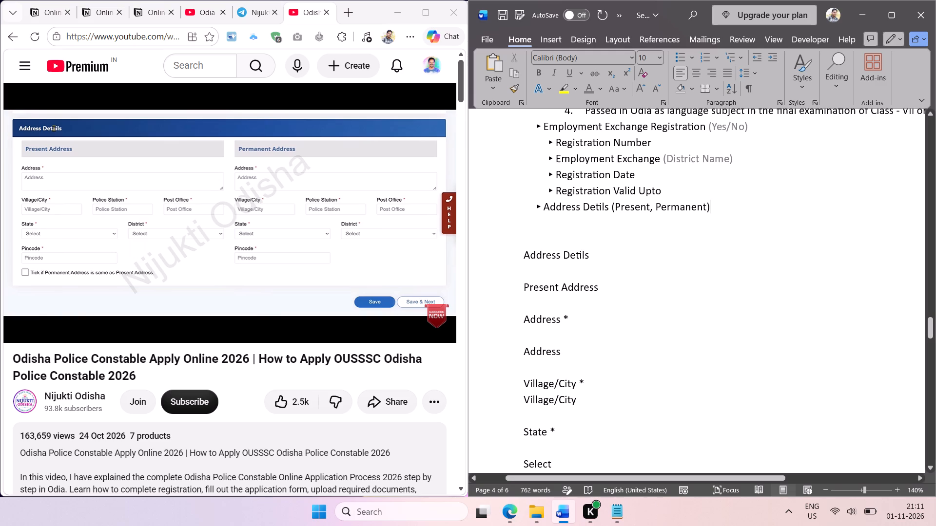
Replace the pasted Address Detils and Present Address lines with the sub-bullet marker copied from Registration Number, making Address a sub-bullet without its asterisk.
left_click_drag(554, 142, 483, 146)
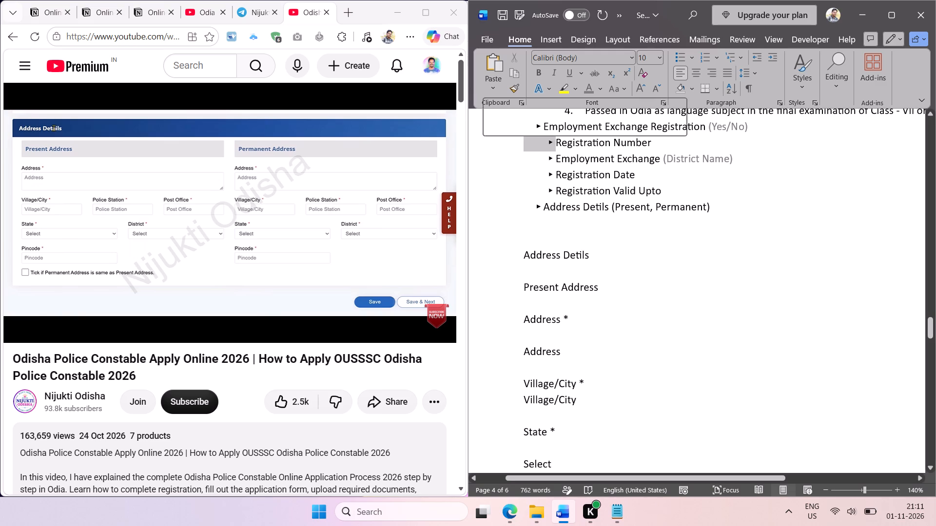
key("ctrl+c")
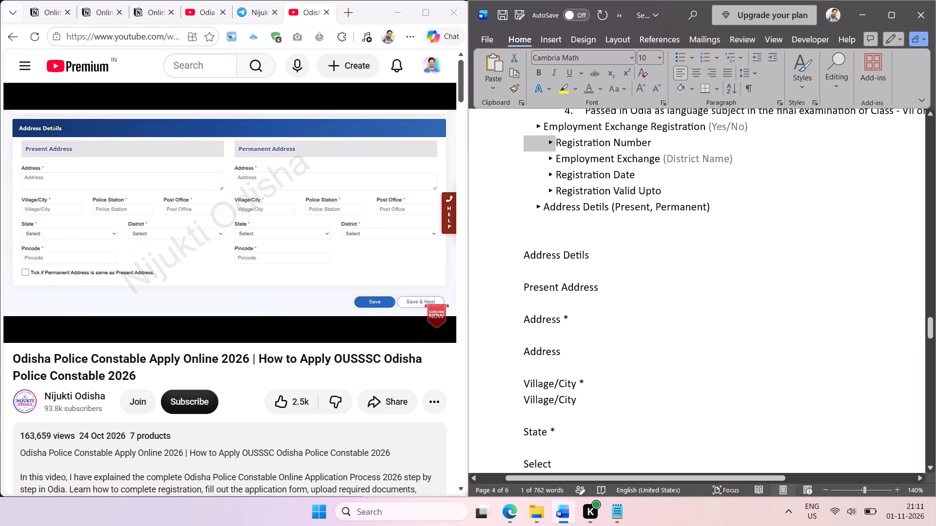
left_click_drag(522, 319, 515, 244)
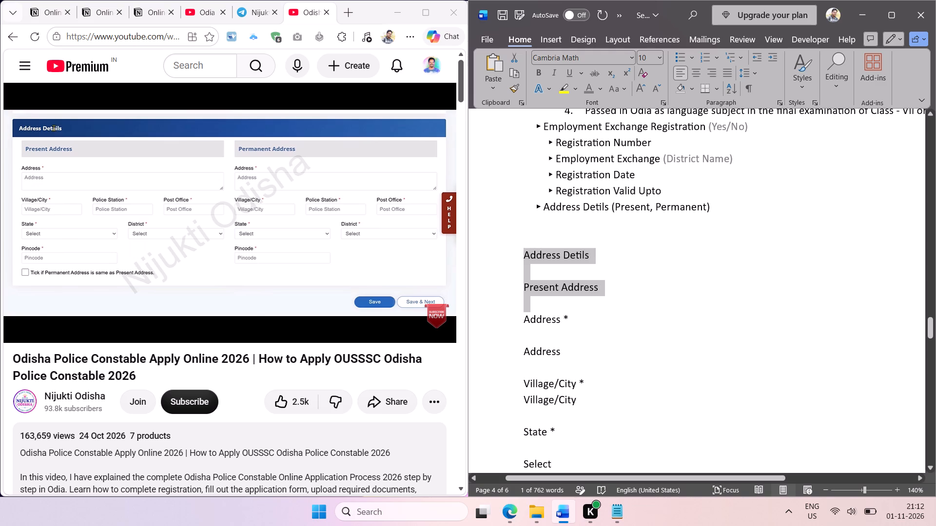
left_click_drag(515, 244, 515, 227)
key("ctrl+v")
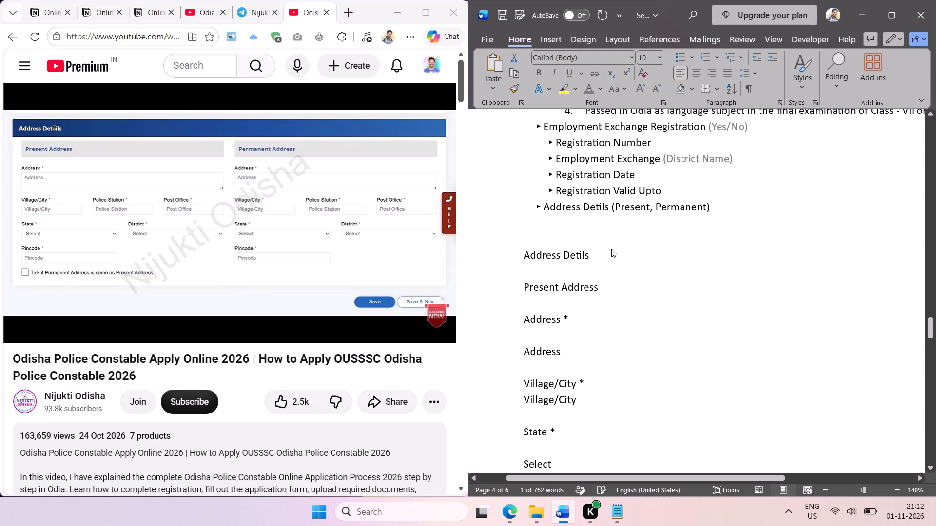
left_click(609, 222)
key("BackSpace")
key("BackSpace")
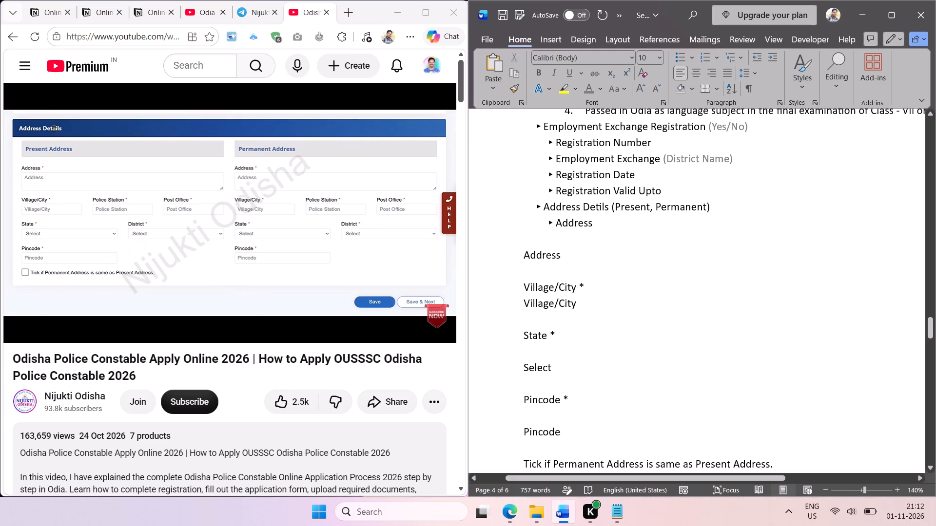
Replace the duplicate Address line and surrounding blank lines with the sub-bullet marker, making Village/City a sub-bullet without its asterisk.
left_click_drag(522, 288, 511, 239)
key("BackSpace")
key("ctrl+v")
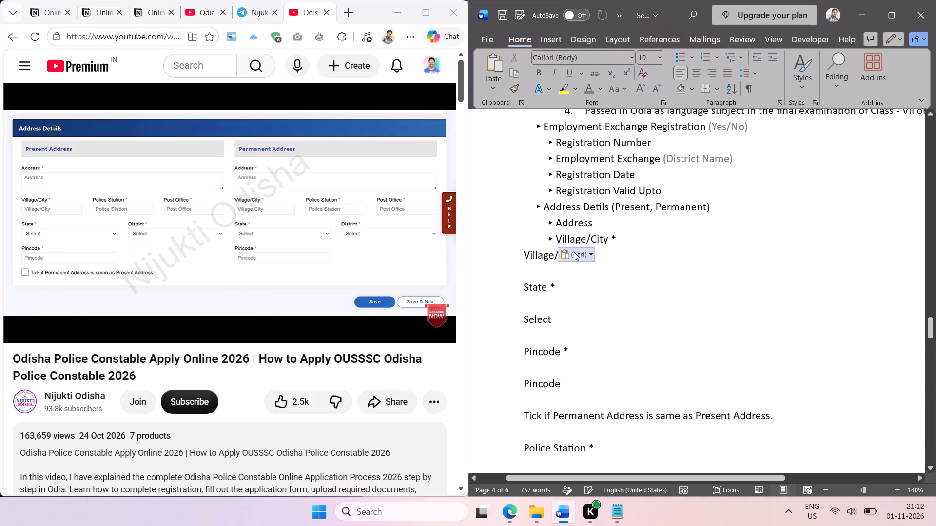
left_click(621, 237)
key("BackSpace")
key("BackSpace")
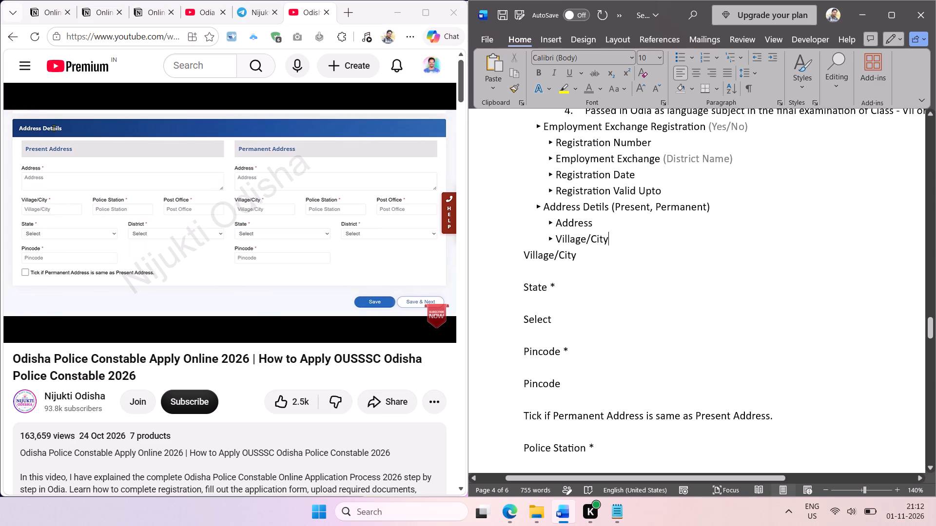
Add the sub-bullet marker to the pasted Police Station label and move it, without the asterisk, directly below the Village/City sub-bullet.
left_click(521, 450)
key("ctrl+v")
left_click_drag(619, 448, 548, 447)
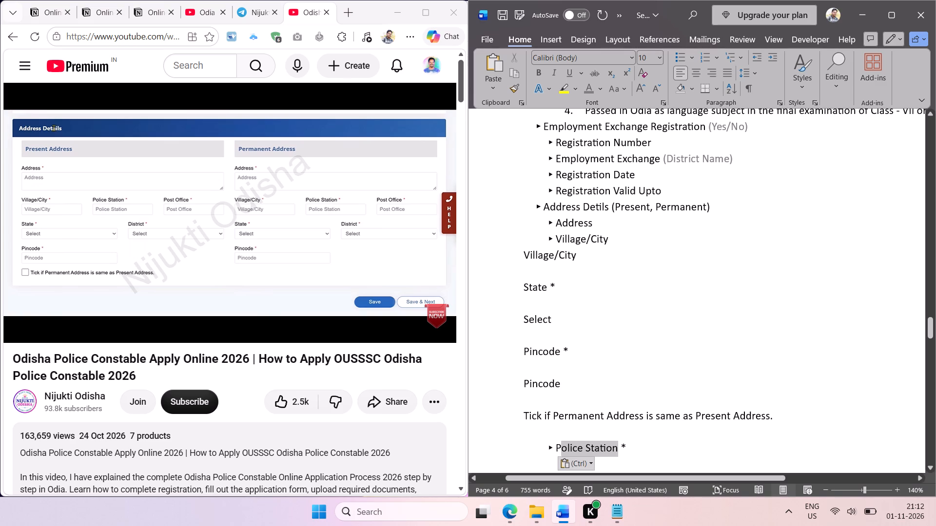
left_click_drag(548, 447, 508, 445)
key("ctrl+x")
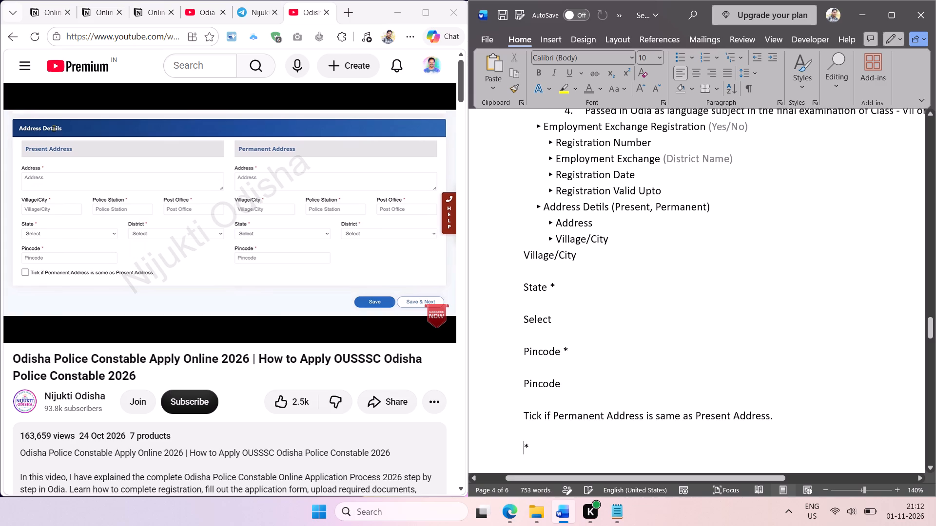
left_click(609, 246)
key("Return")
key("ctrl+v")
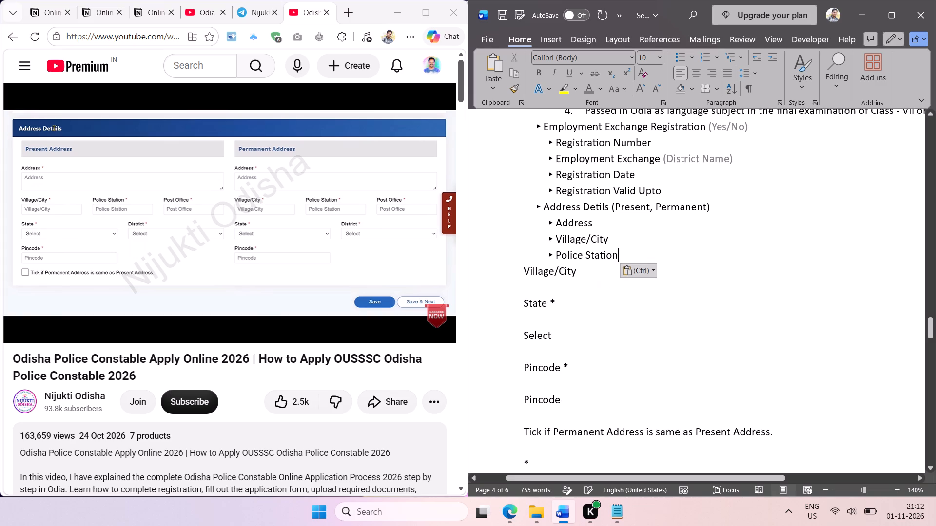
Delete the leftover unbulleted Village/City line below the Police Station sub-bullet.
left_click_drag(584, 275, 508, 274)
key("BackSpace")
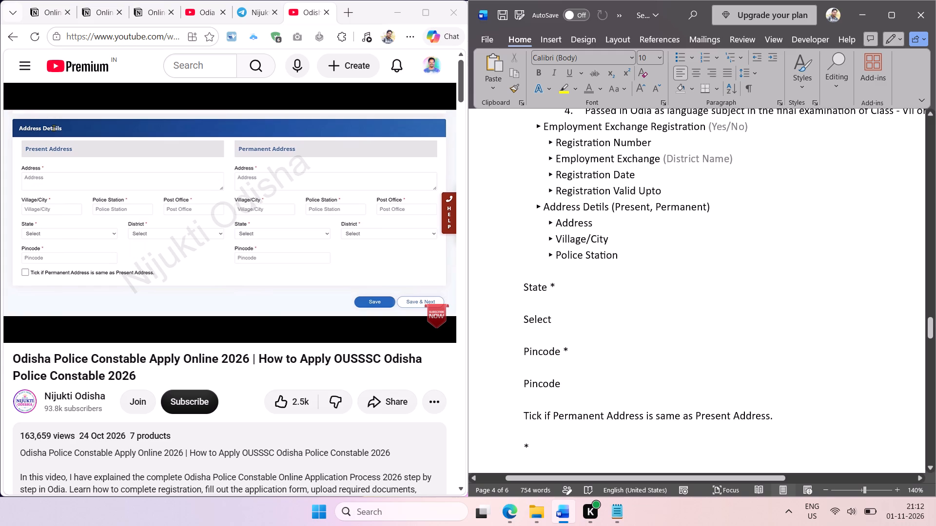
Turn the pasted State line into a sub-bullet directly under Police Station, removing the blank line above it and its asterisk.
left_click_drag(557, 256, 490, 252)
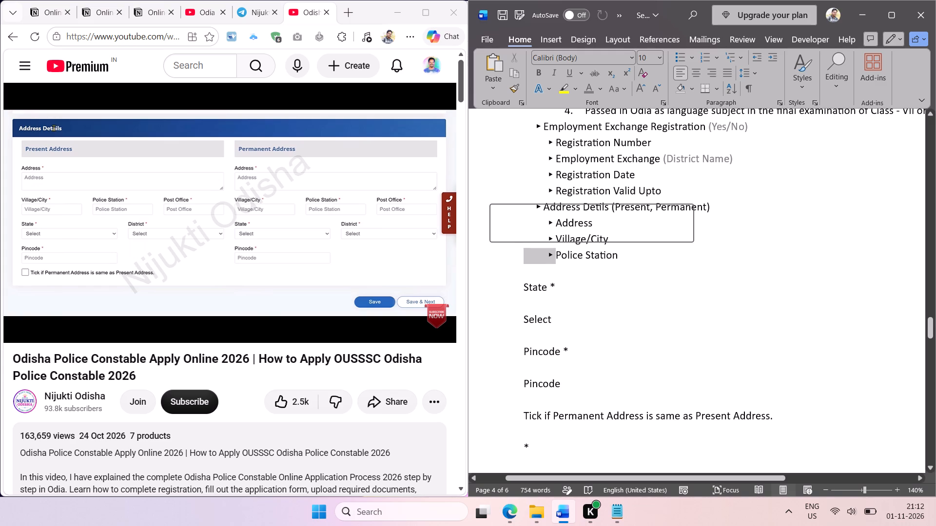
key("ctrl+c")
left_click(521, 285)
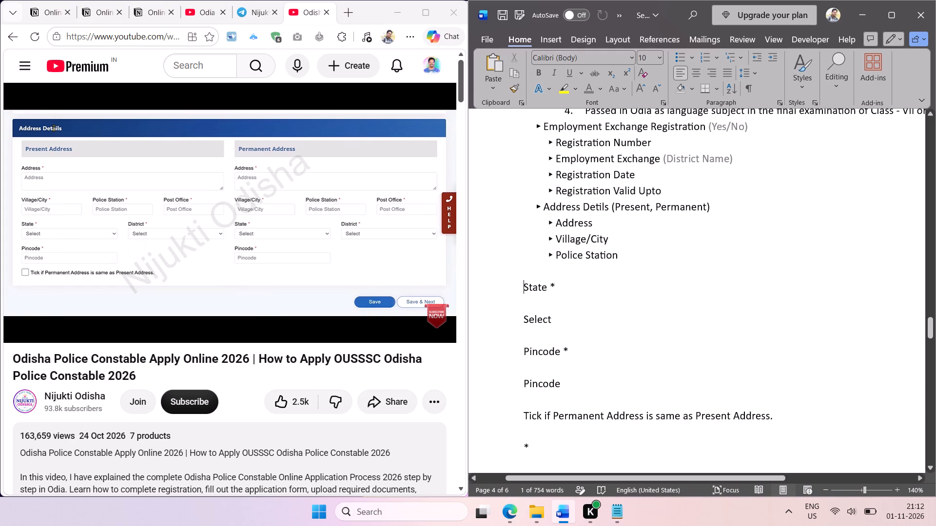
key("ctrl+v")
left_click(560, 273)
key("BackSpace")
left_click(593, 278)
key("BackSpace")
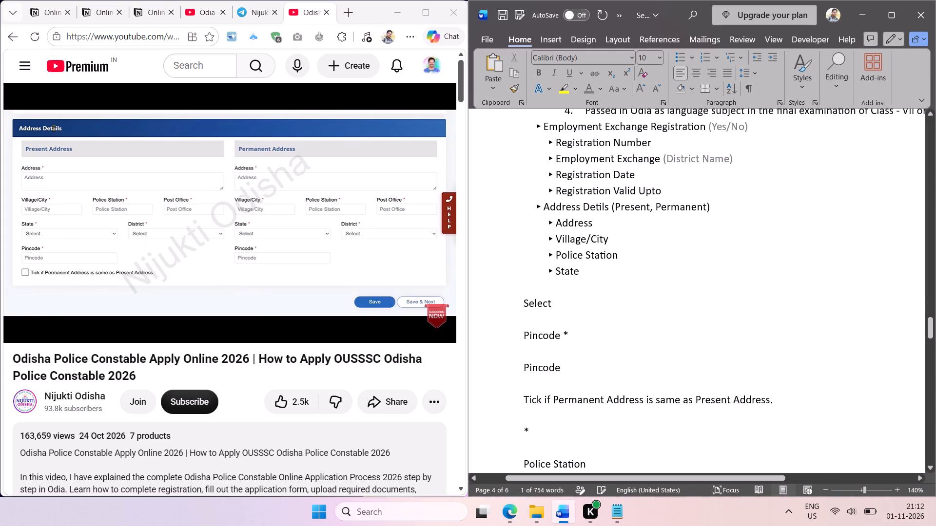
key("BackSpace")
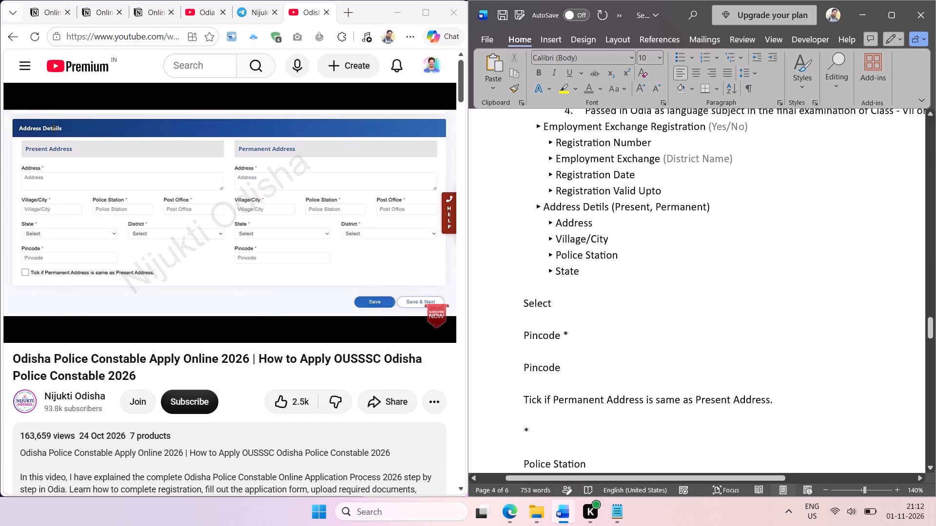
Turn the pasted District line into a sub-bullet without its asterisk and move it directly below the State sub-bullet.
scroll(558, 373, "down", 4)
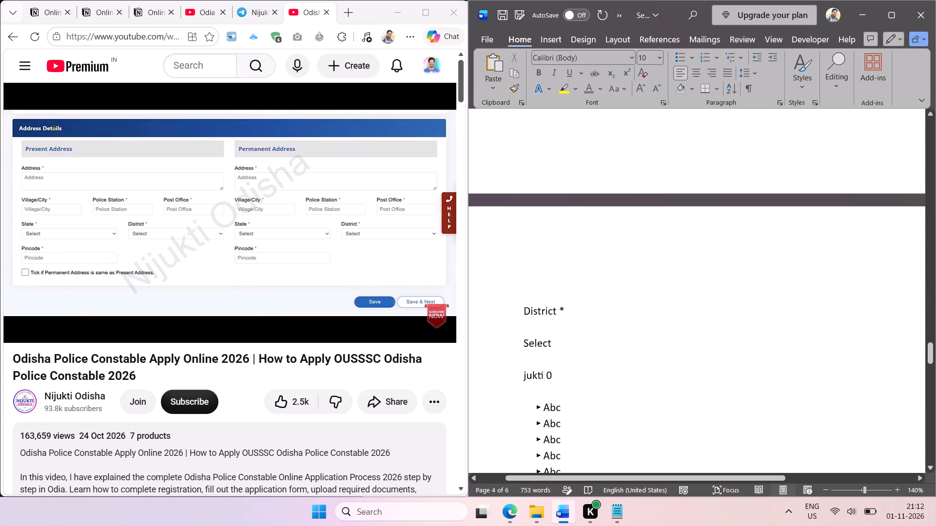
scroll(539, 357, "down", 1)
left_click(524, 310)
key("ctrl+v")
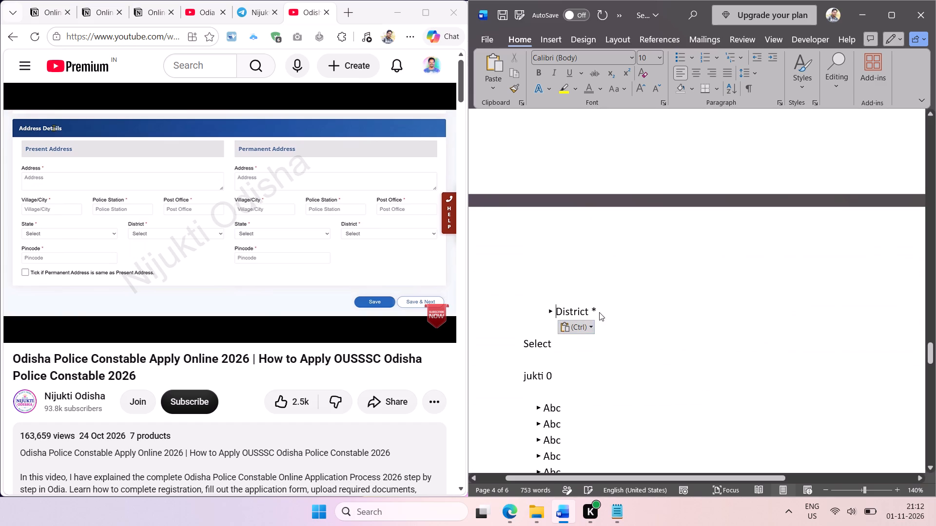
left_click(600, 308)
key("BackSpace")
left_click_drag(600, 312, 518, 313)
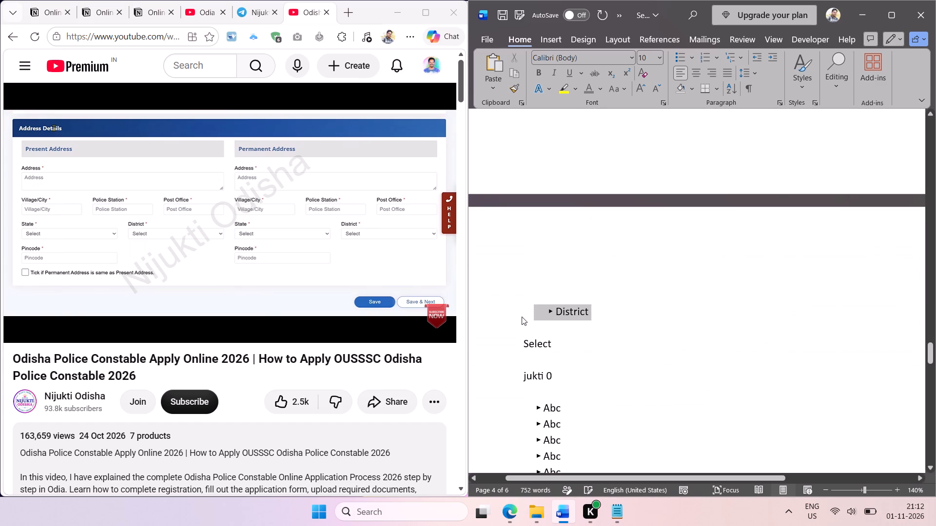
key("ctrl+x")
scroll(587, 260, "up", 3)
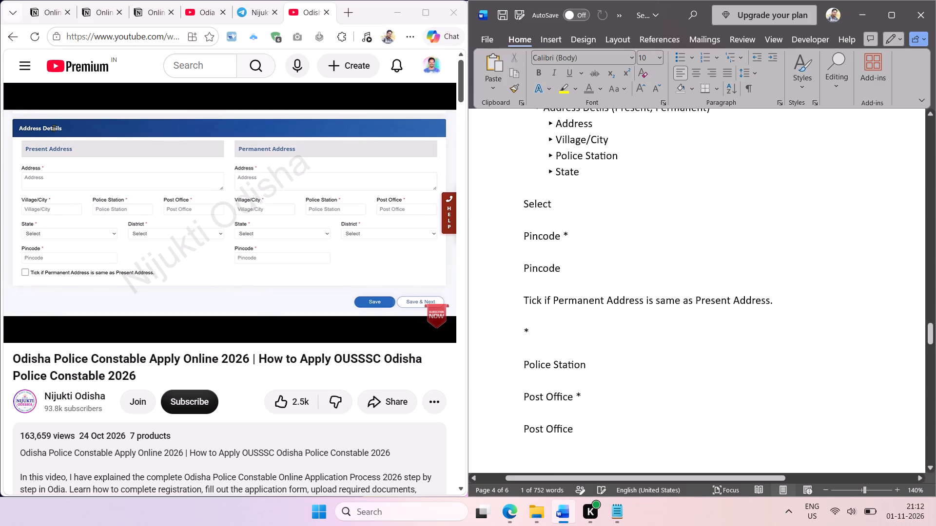
left_click(568, 193)
key("ctrl+v")
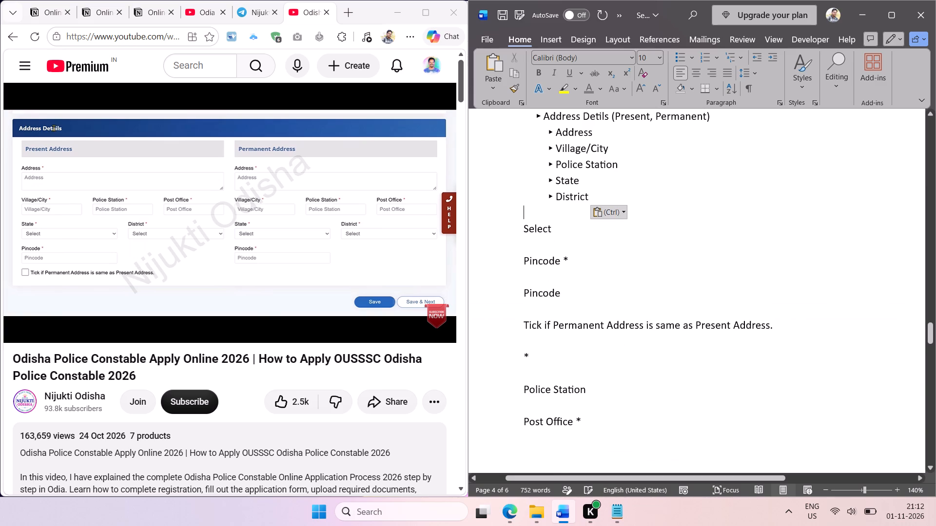
Append ", Pincode" to the District sub-bullet, copying the Pincode label from the pasted text.
double_click(546, 291)
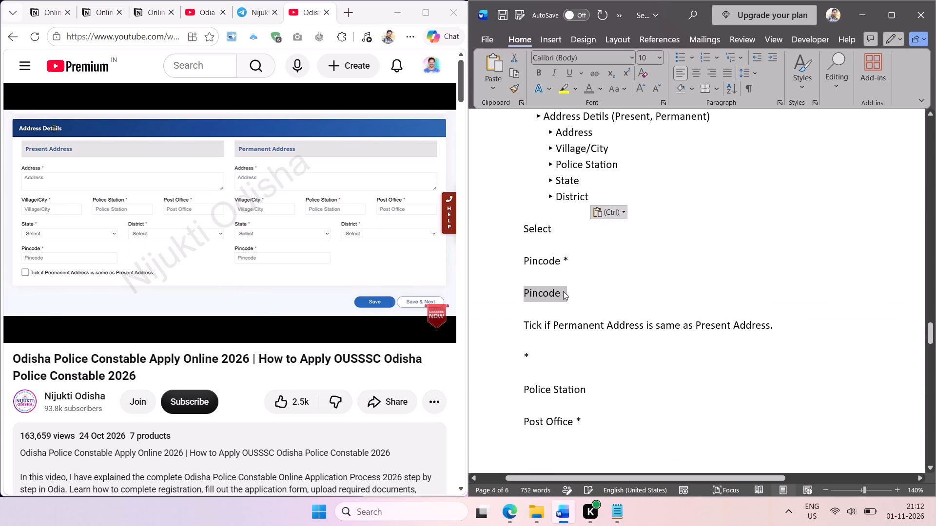
key("ctrl+c")
left_click(593, 202)
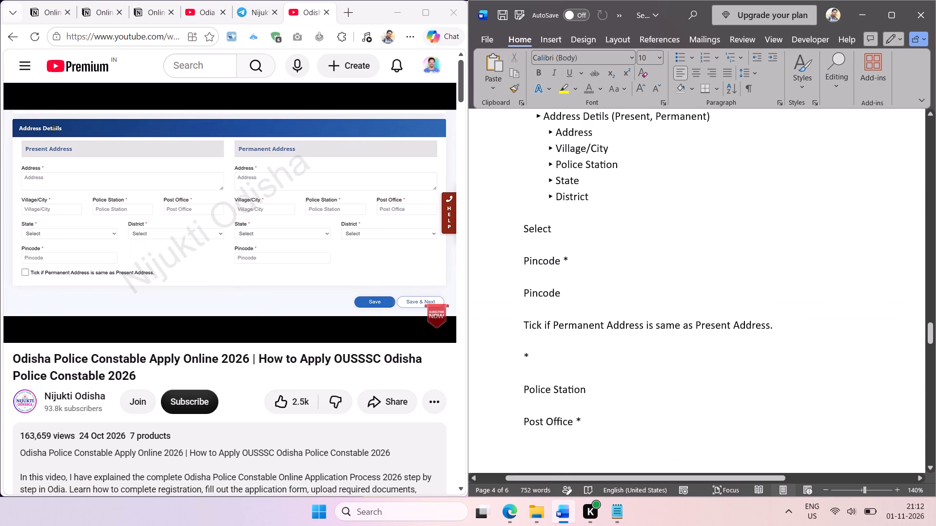
key("BackSpace")
type(",")
key("space")
key("ctrl+v")
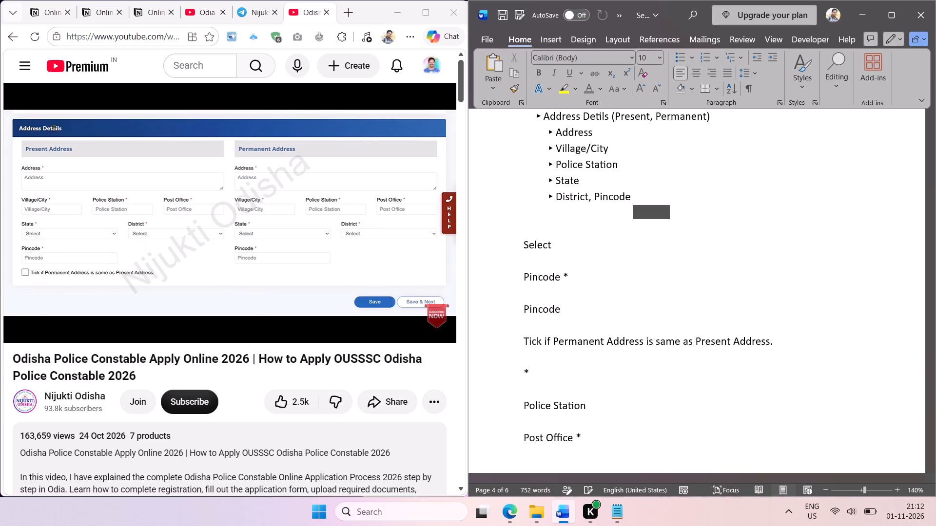
Merge the State and District, Pincode sub-bullets into the Police Station line as "Police Station, State, District, Pincode" and save the document.
scroll(613, 215, "up", 1)
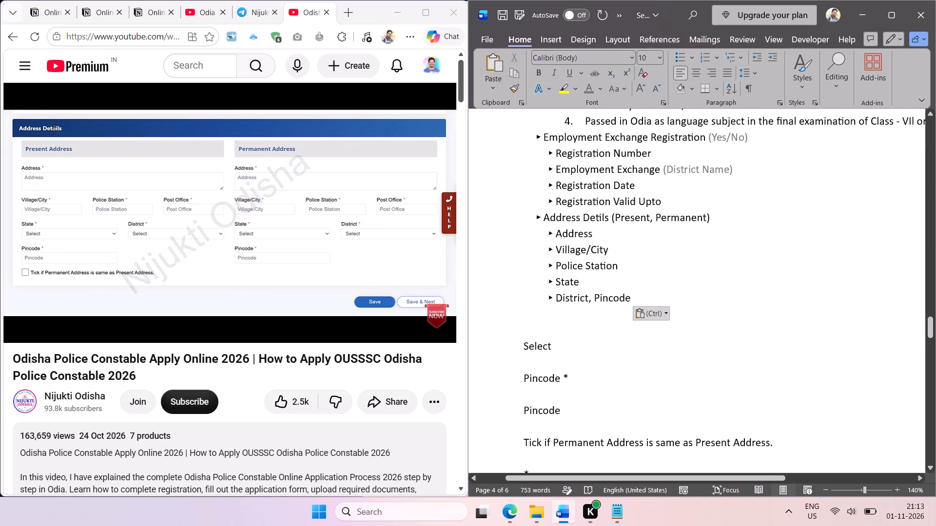
left_click_drag(557, 282, 520, 280)
key("BackSpace")
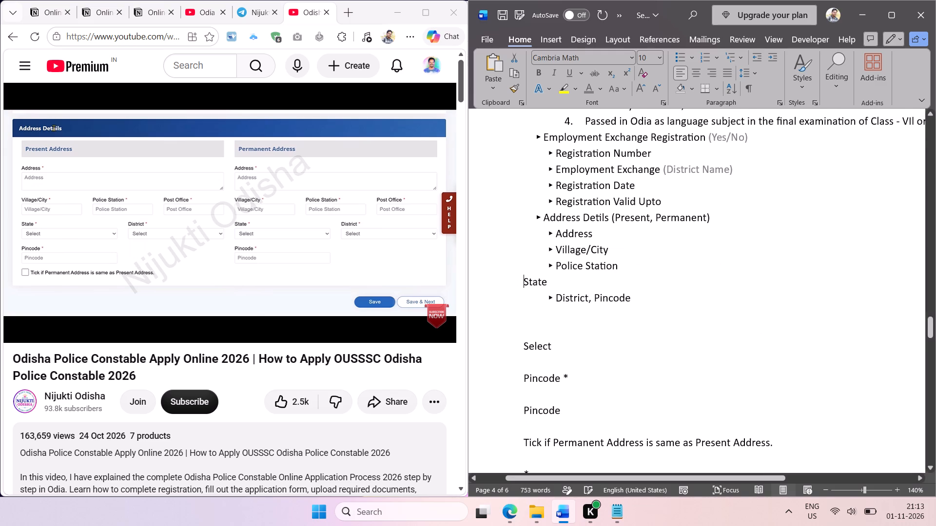
key("BackSpace")
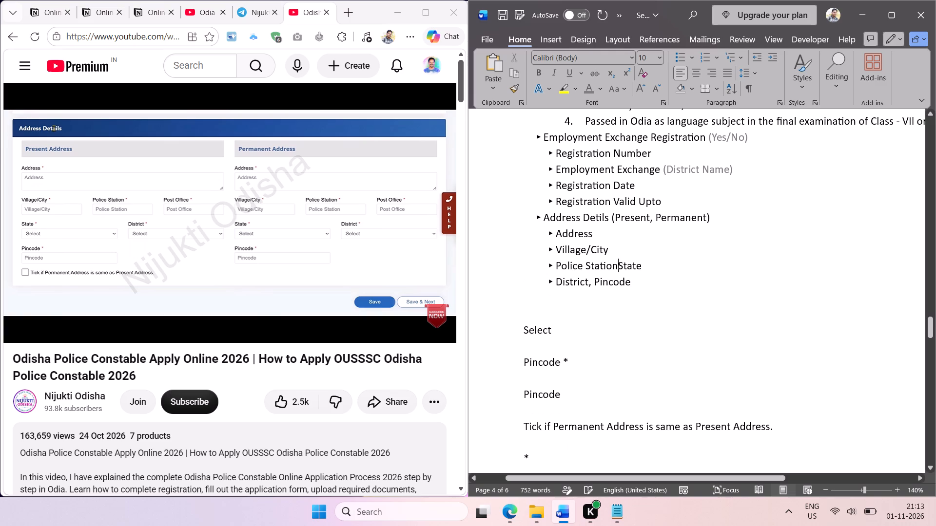
type(",")
key("space")
left_click_drag(555, 282, 481, 279)
key("BackSpace")
key("BackSpace")
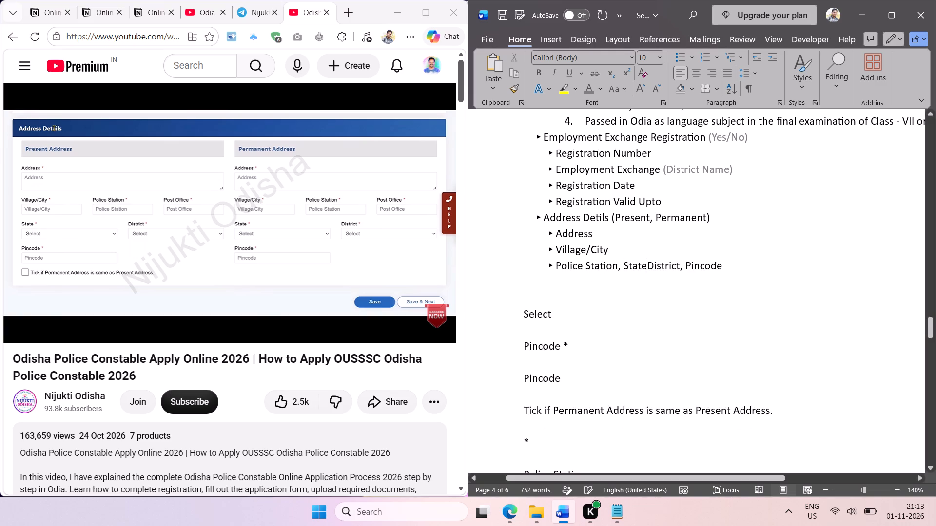
key("comma")
key("space")
left_click(675, 280)
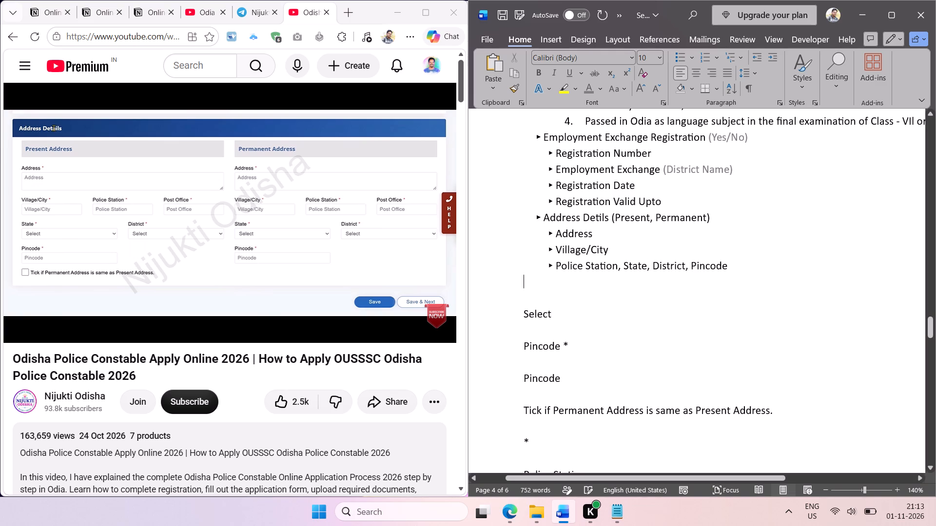
key("ctrl+s")
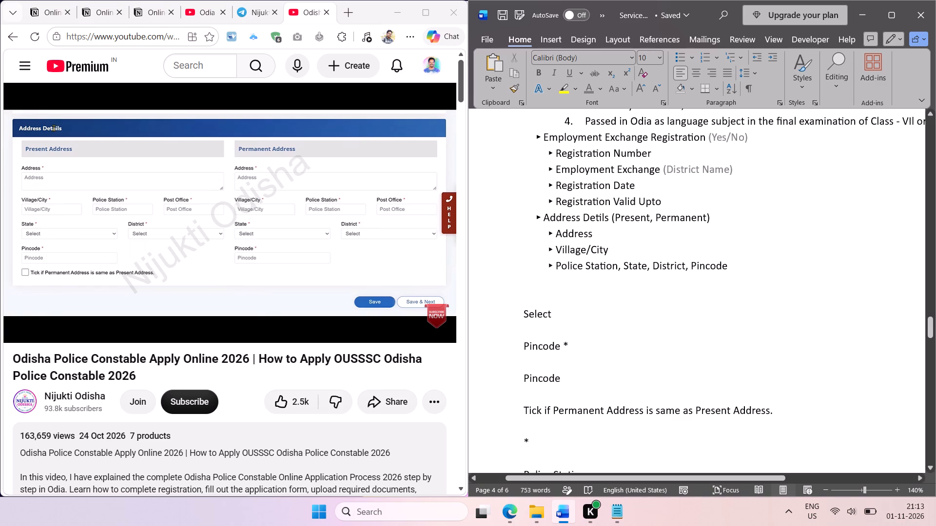
Combine all Address Details sub-bullets into one reading "Address, Village/City, Police Station, State, District, Pincode" and remove the emptied bullet.
left_click_drag(733, 268, 575, 266)
key("ctrl+x")
left_click(619, 251)
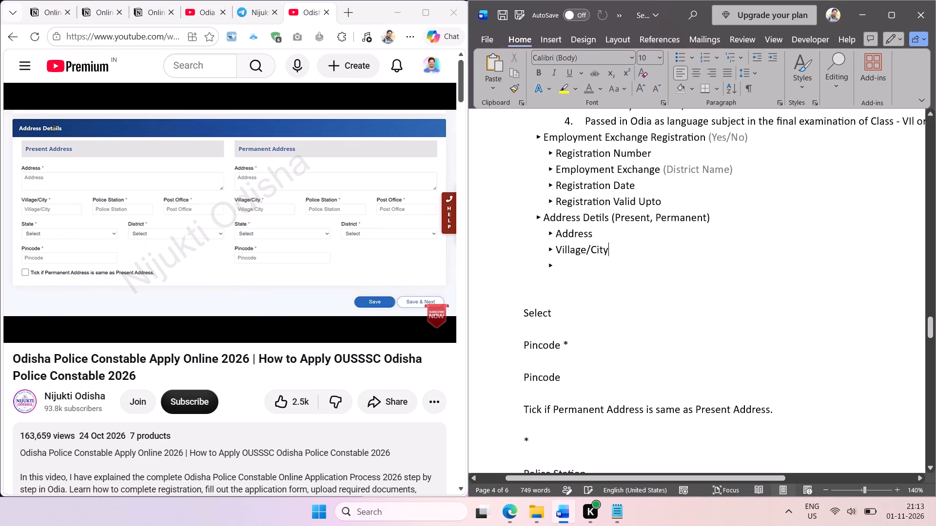
type(",")
key("space")
key("ctrl+v")
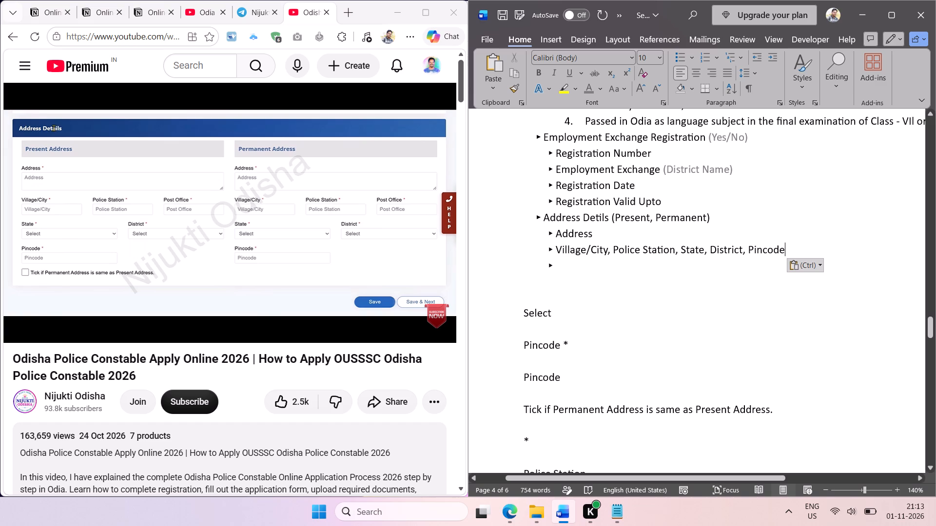
left_click_drag(554, 249, 592, 233)
key("BackSpace")
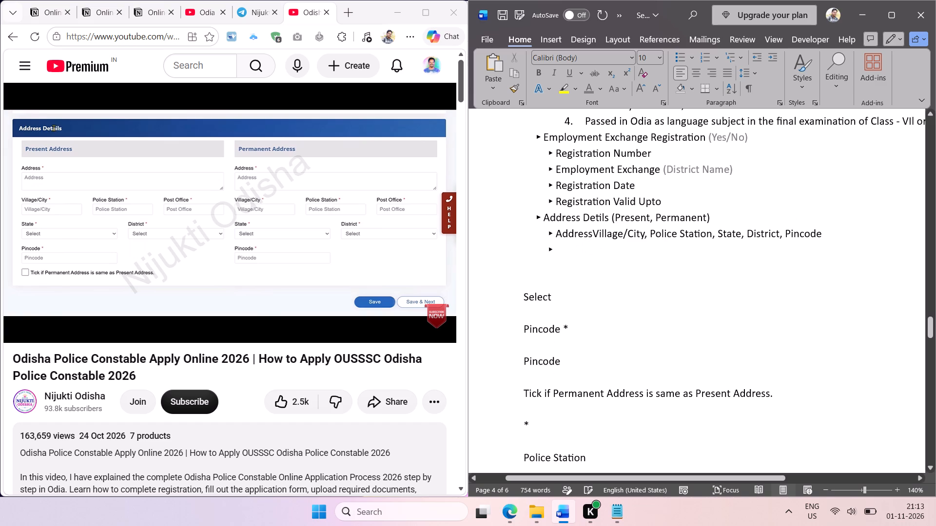
type(",")
key("space")
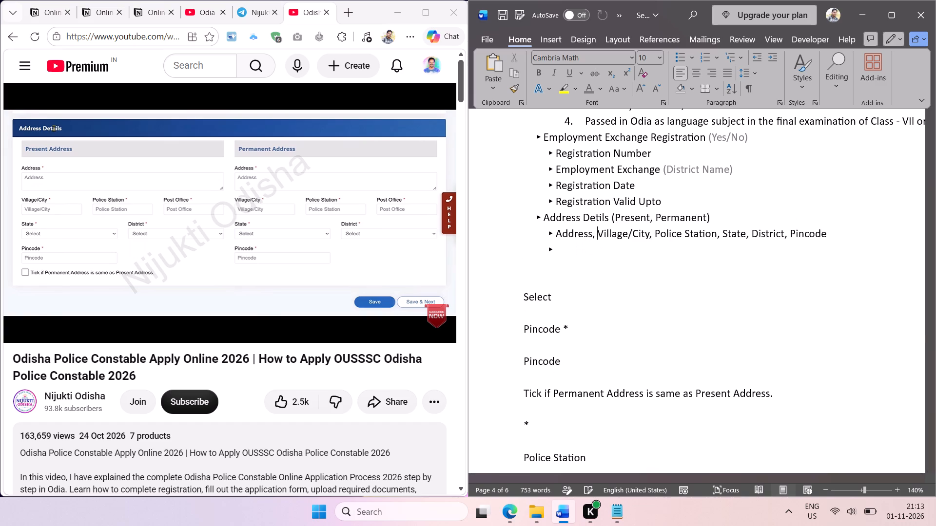
left_click_drag(566, 249, 505, 243)
key("BackSpace")
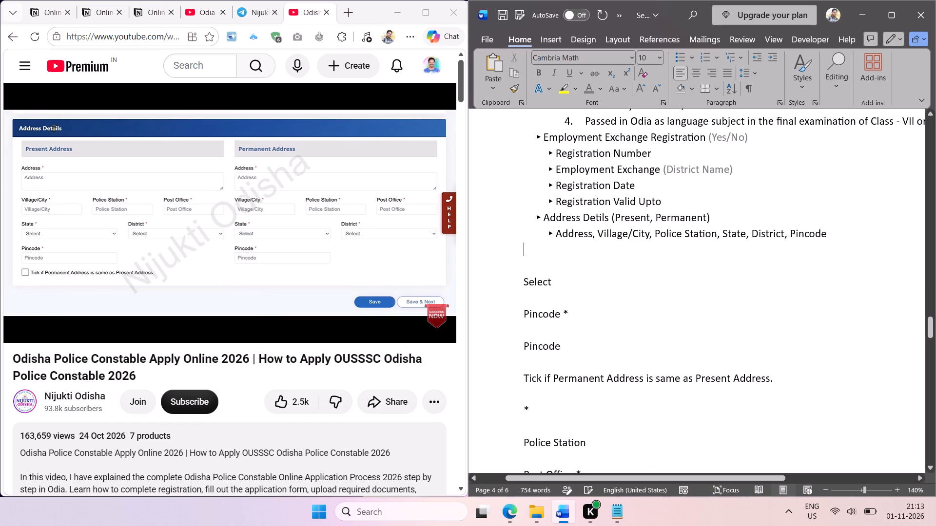
Delete the leftover pasted address form text between the address sub-bullet and the Abc placeholder bullets, and save the document.
left_click_drag(557, 392, 507, 269)
key("BackSpace")
left_click_drag(575, 386, 513, 276)
key("BackSpace")
left_click_drag(558, 336, 554, 339)
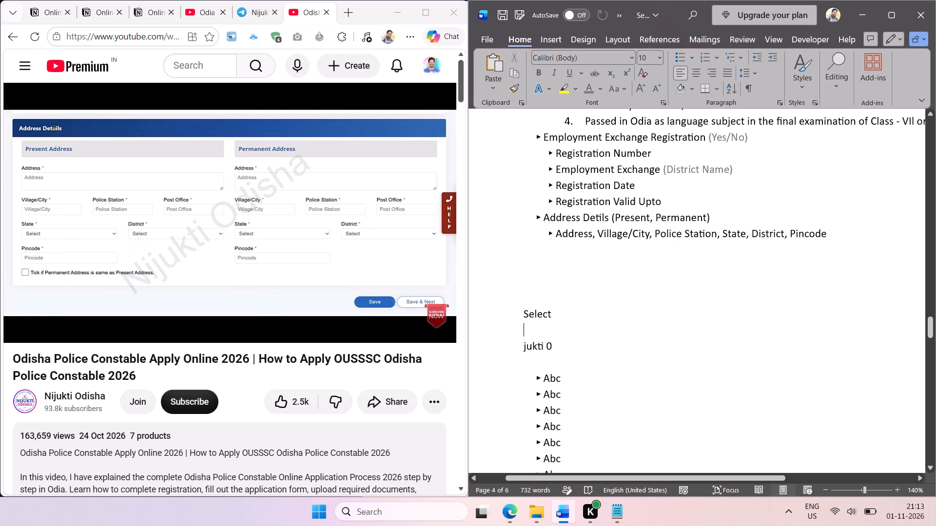
left_click_drag(549, 344, 515, 251)
key("BackSpace")
key("Return")
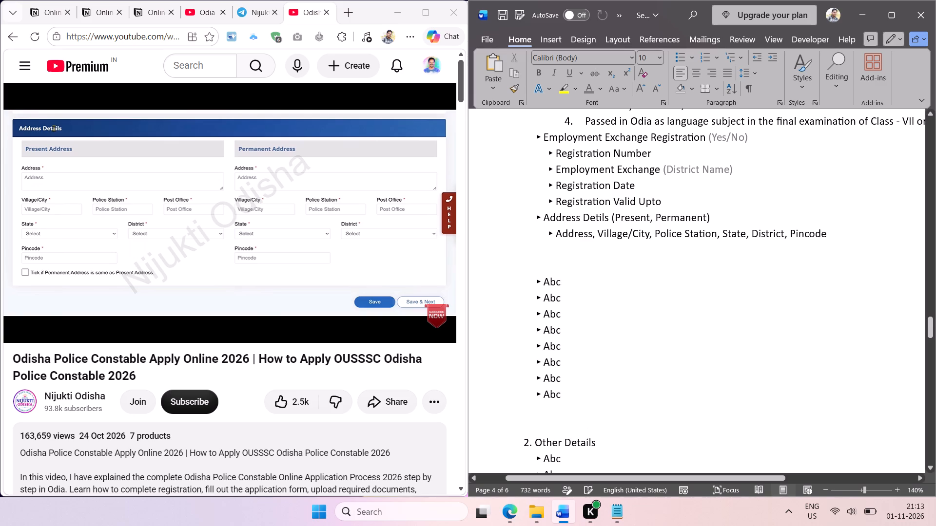
left_click(624, 276)
key("ctrl+s")
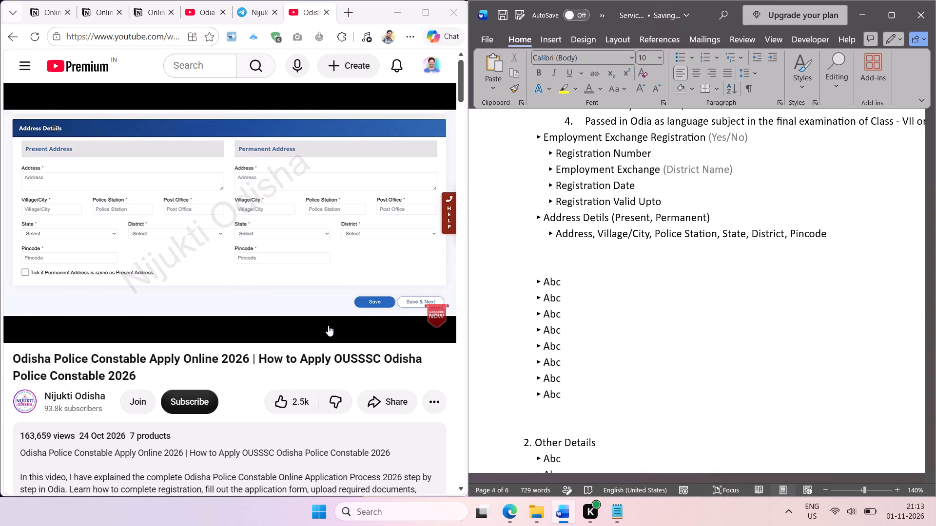
Advance the tutorial video past Address Details to the form's Other Details page and pause at Reservation Category Details.
left_click(243, 191)
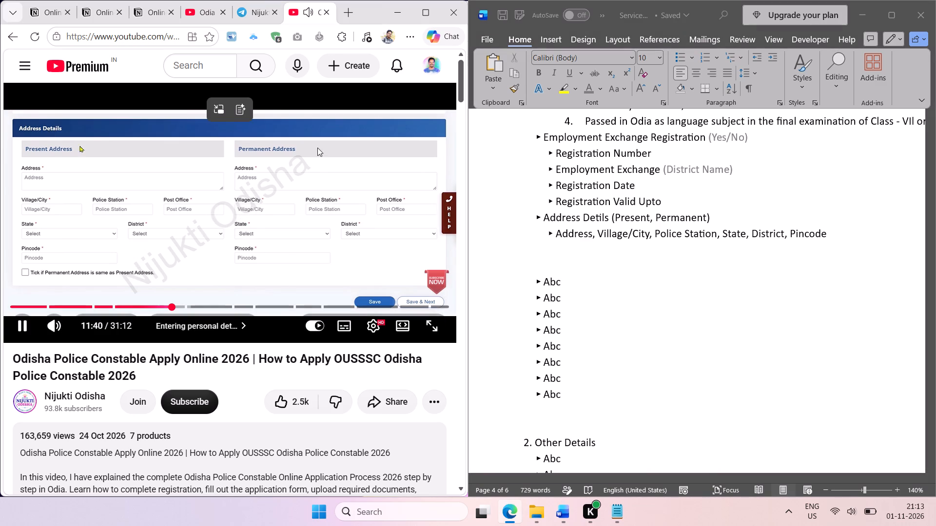
key("Right")
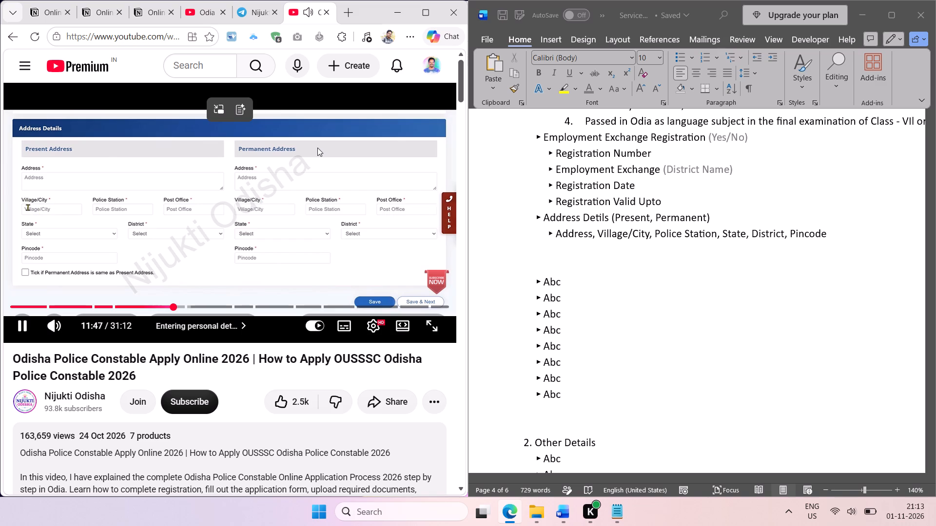
key("Right")
key("Right")
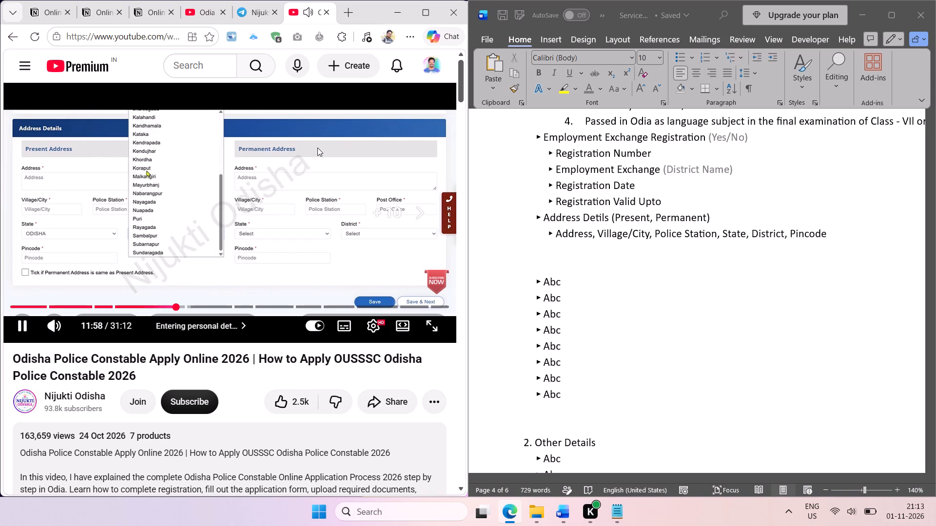
key("Right")
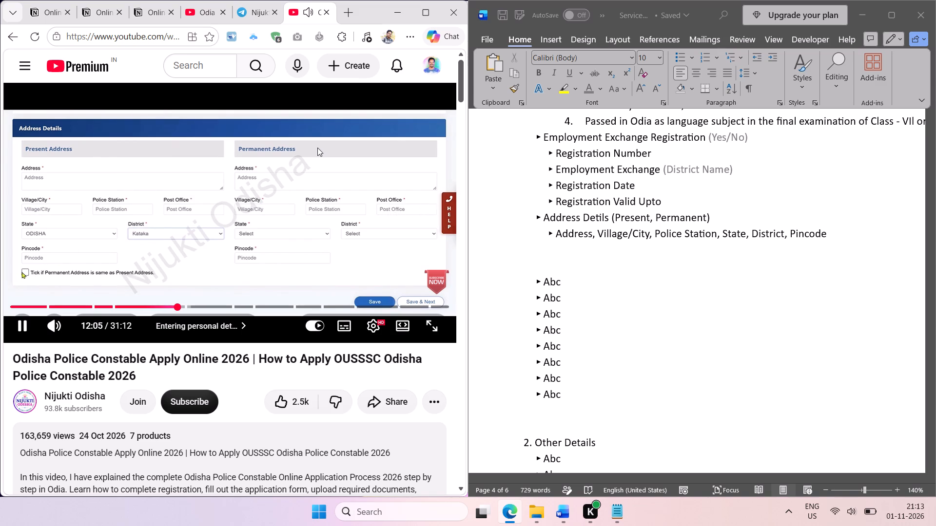
key("Right")
key("Right")
key("Right")
key("Right")
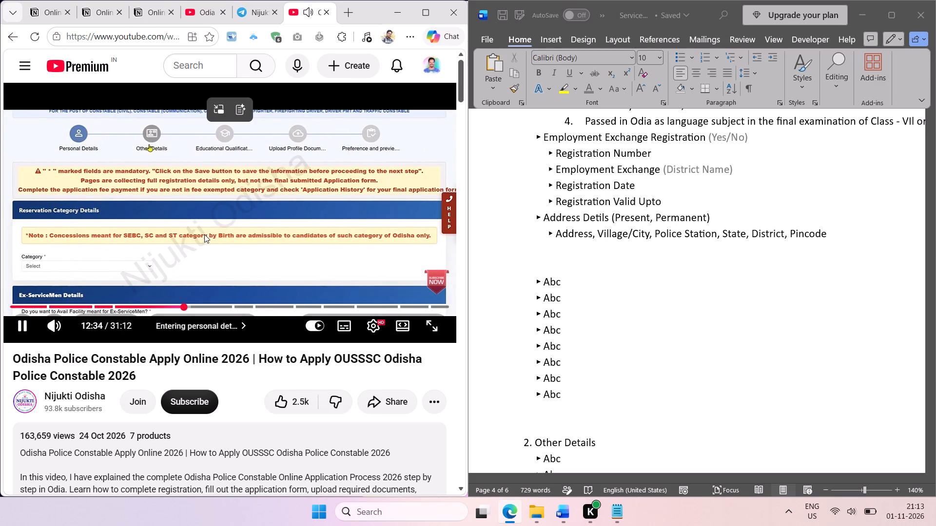
left_click(158, 192)
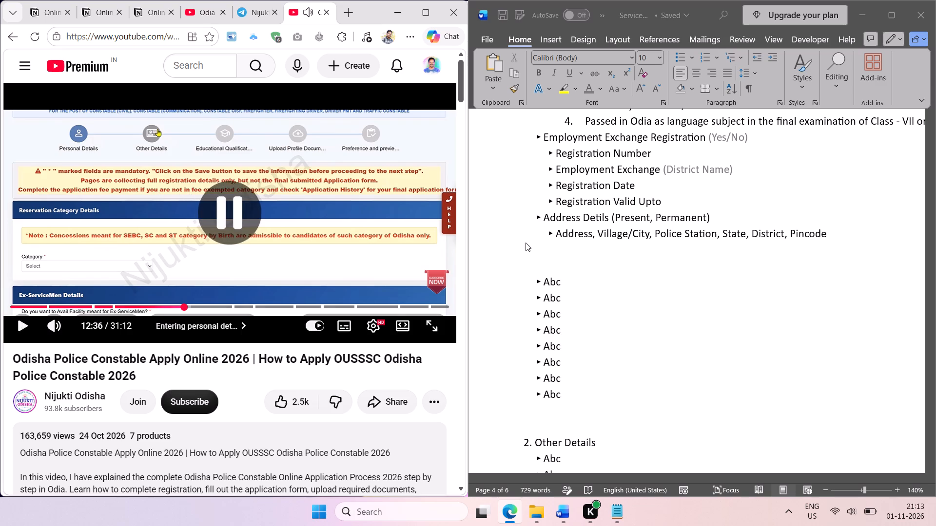
Delete the unused Abc placeholder bullets and blank lines between the address sub-bullet and the Other Details heading.
left_click(591, 255)
left_click(558, 395)
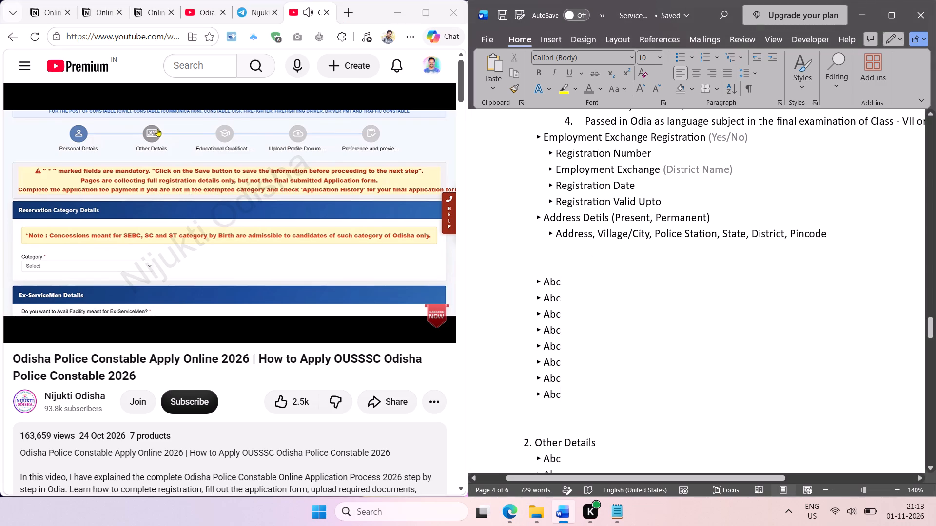
left_click_drag(541, 422, 510, 266)
key("BackSpace")
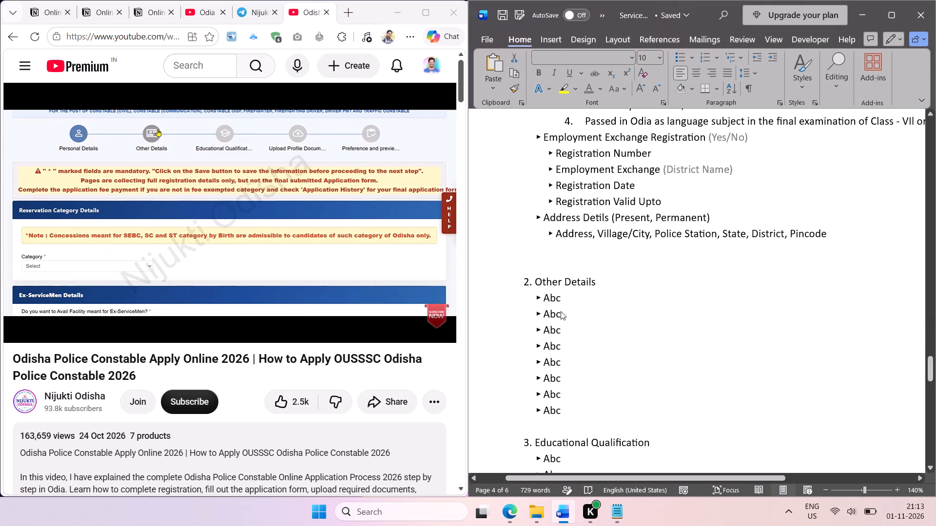
key("BackSpace")
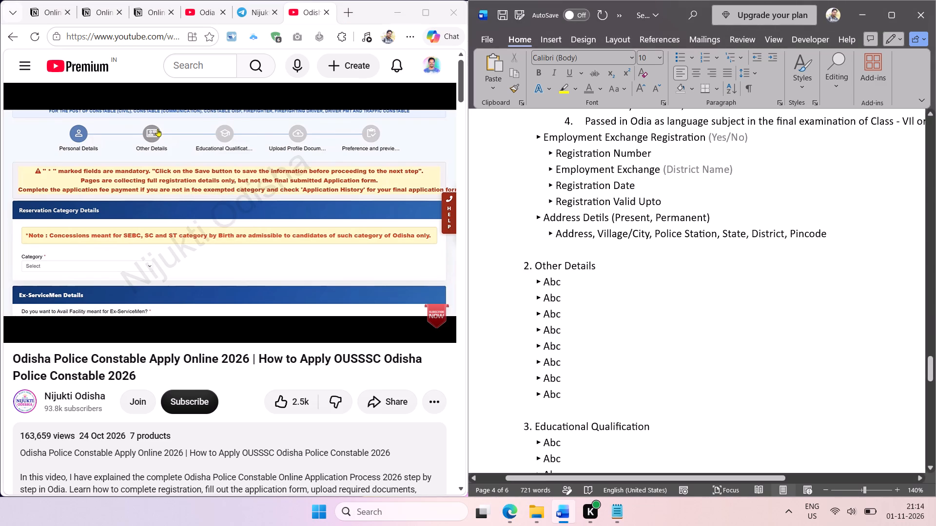
key("BackSpace")
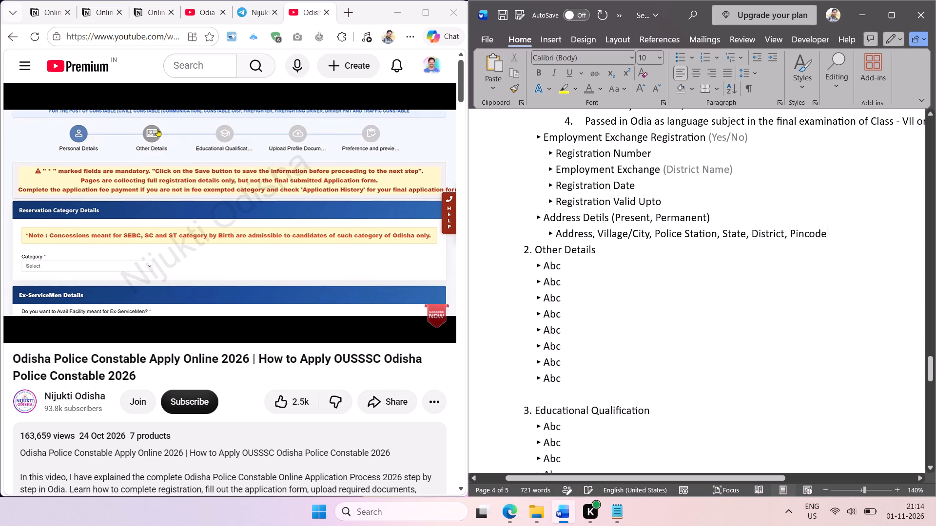
Replace the first Abc bullet under Other Details with the Reservation Category Details section text captured from the video, without its leading space.
scroll(614, 256, "up", 1)
scroll(614, 256, "down", 1)
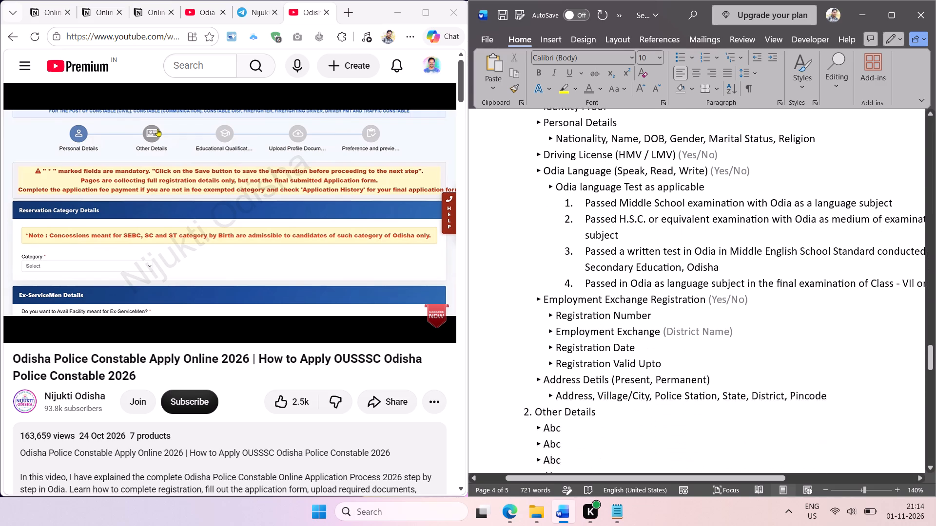
scroll(610, 260, "down", 1)
scroll(581, 304, "down", 1)
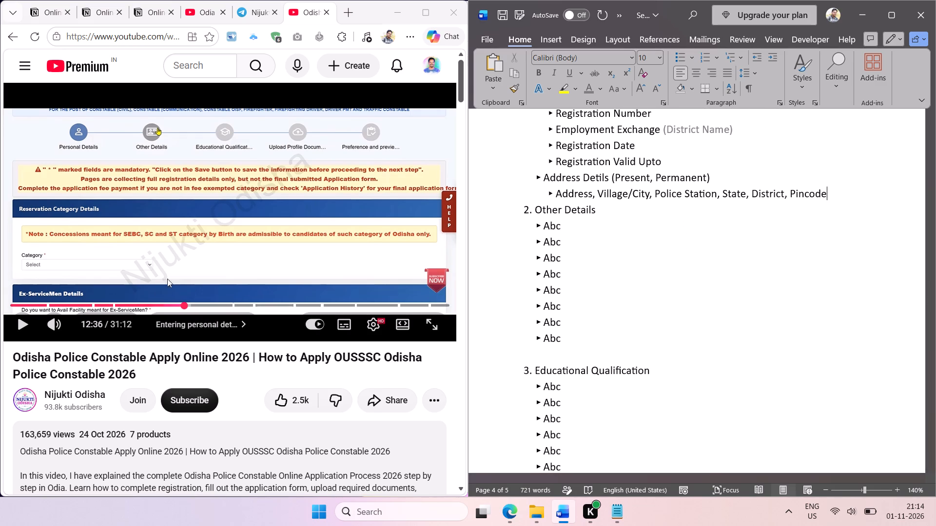
key("shift+super+t")
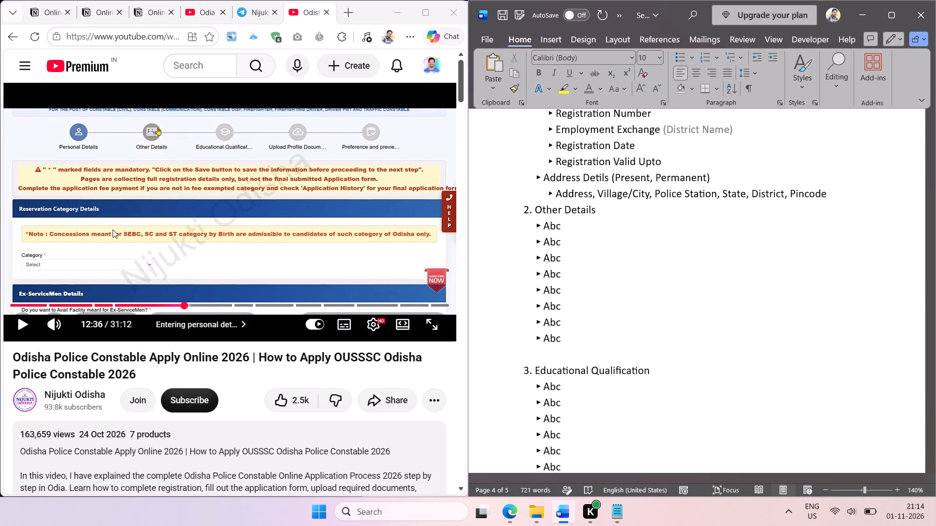
left_click_drag(13, 203, 118, 234)
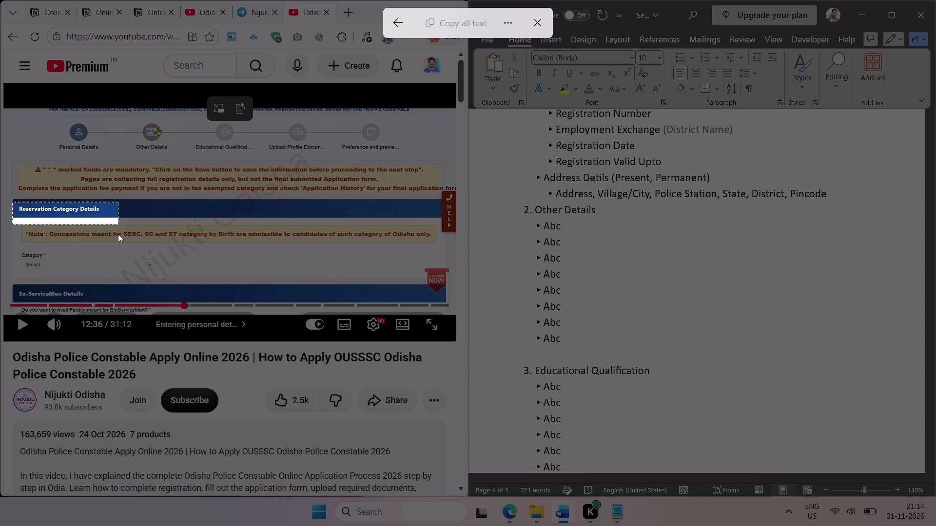
left_click_drag(118, 234, 117, 279)
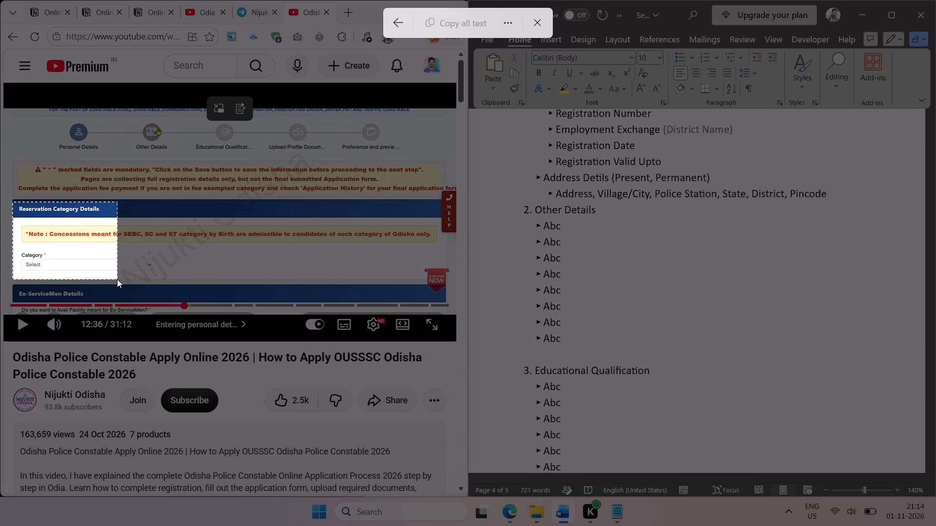
left_click_drag(117, 279, 117, 277)
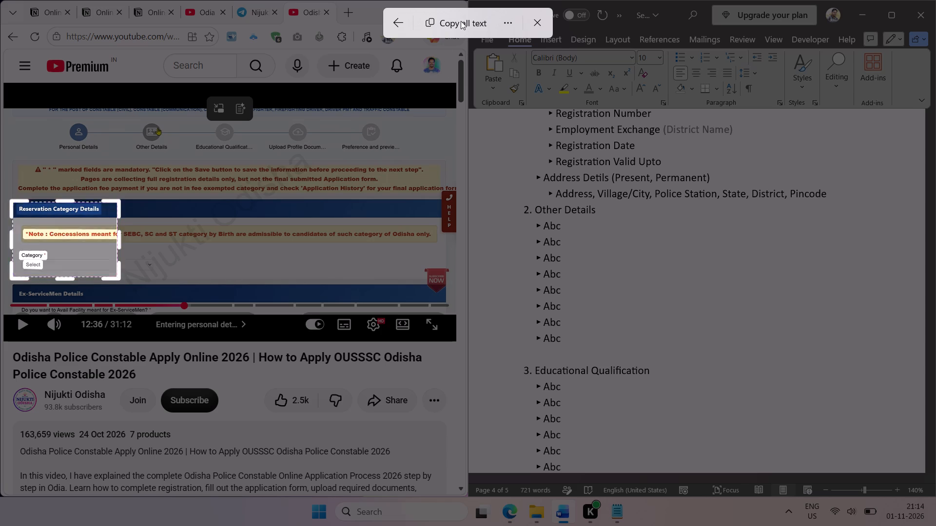
left_click(461, 21)
left_click(555, 241)
double_click(552, 226)
right_click(552, 225)
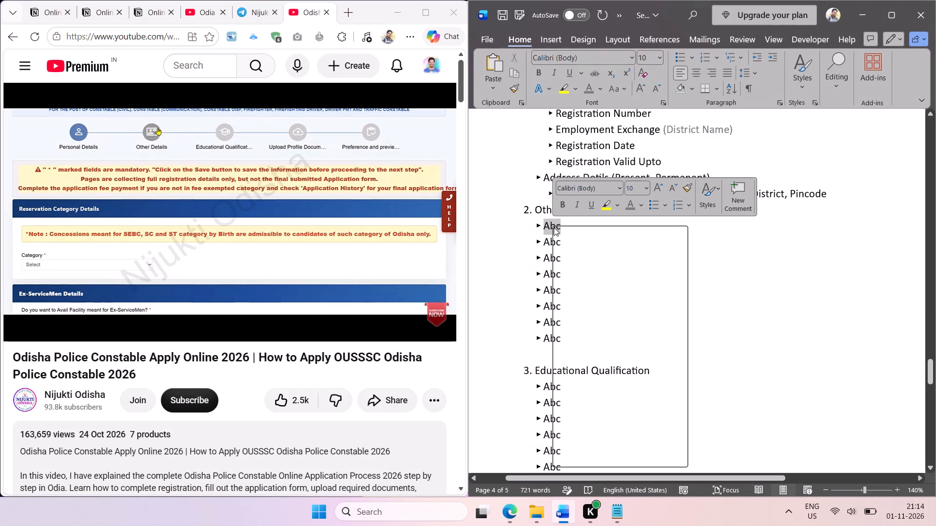
left_click(581, 313)
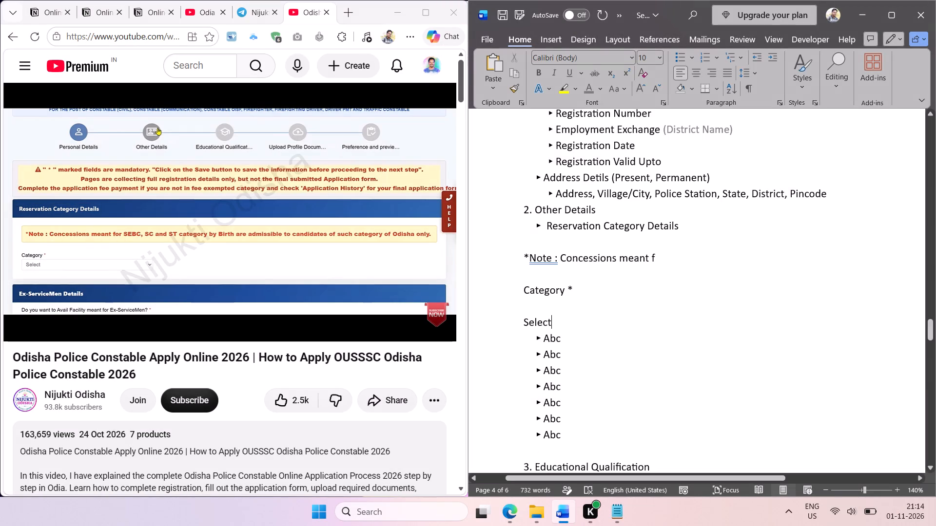
left_click(548, 224)
key("BackSpace")
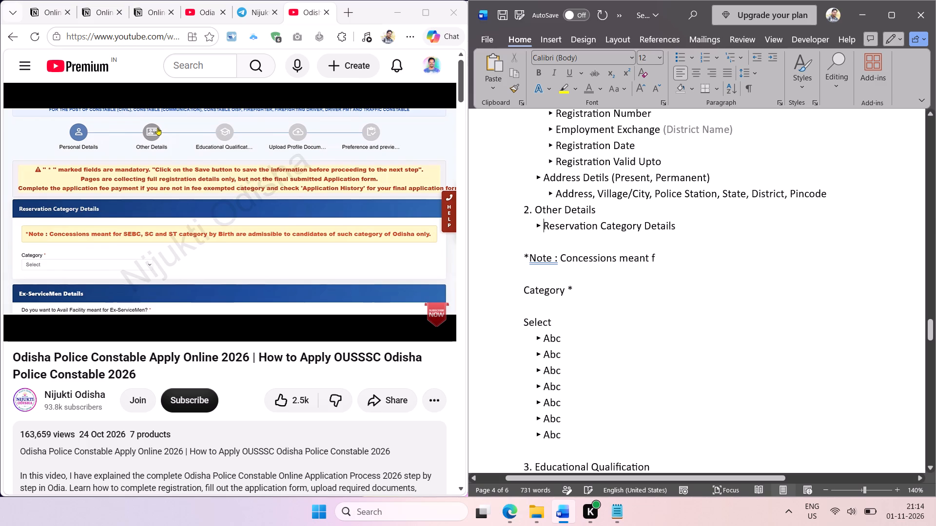
Turn the Category line into a sub-bullet directly under Reservation Category Details, replacing the Note line and blank lines, and save.
left_click_drag(556, 149, 488, 147)
key("ctrl+c")
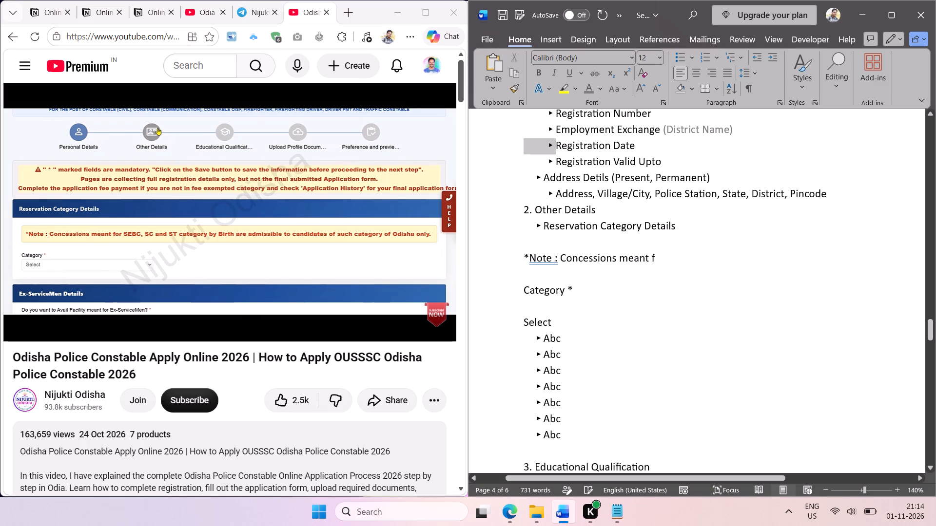
left_click_drag(522, 290, 519, 243)
key("ctrl+v")
key("ctrl+s")
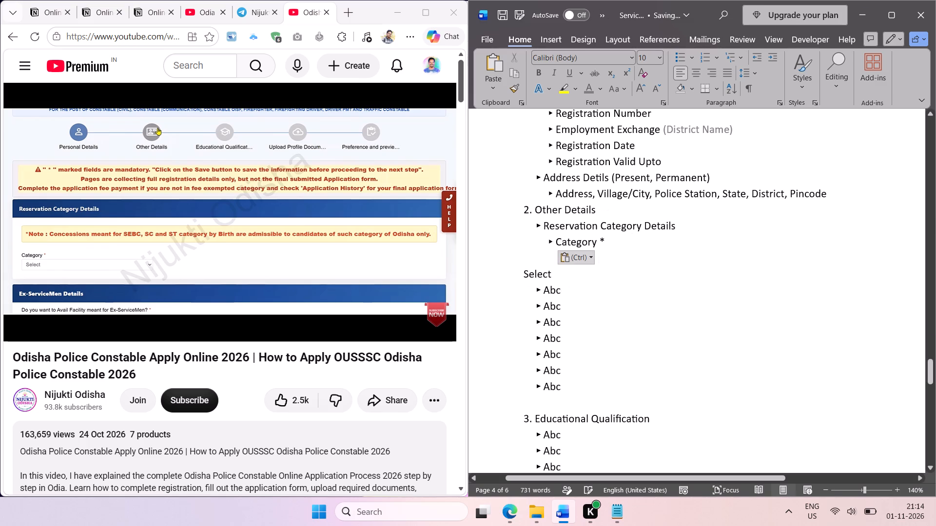